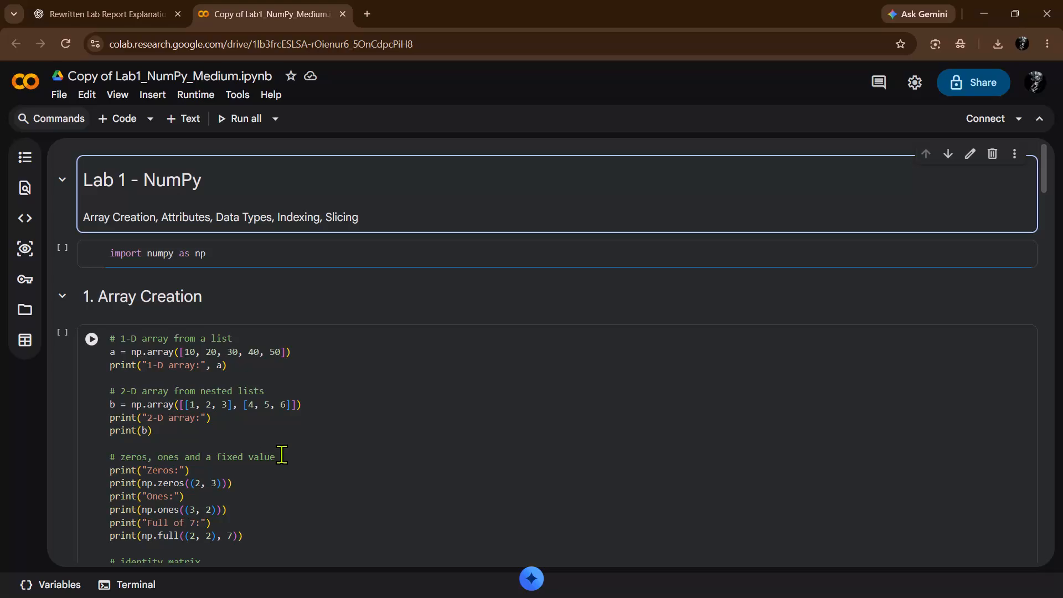
Look through the NumPy lab notebook's code cells and outputs, from Array Creation through Indexing.
{"action": "scroll", "coordinate": [281, 454], "scroll_direction": "up", "scroll_amount": 2}
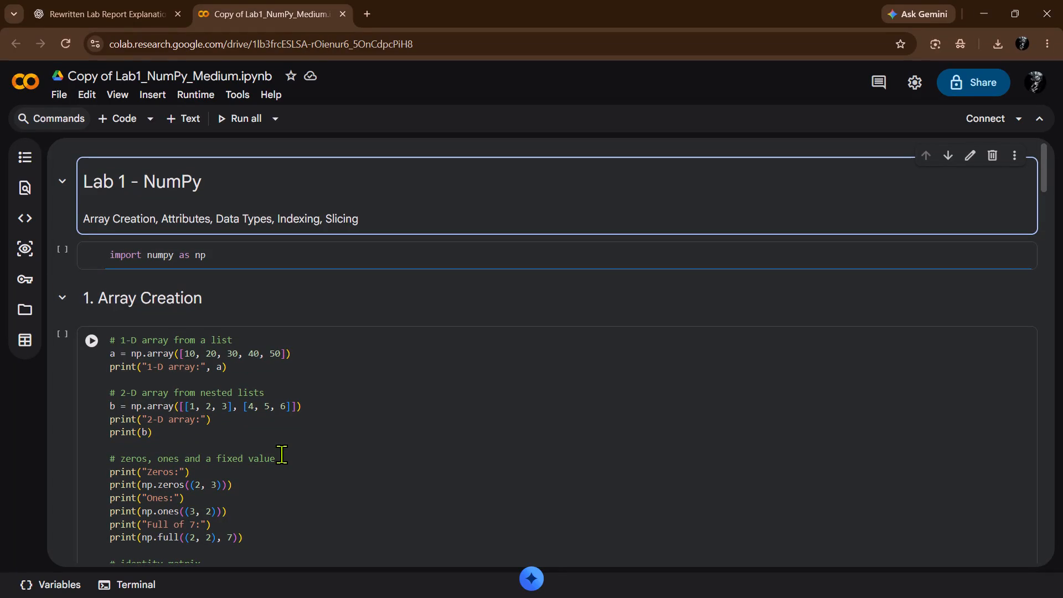
{"action": "scroll", "coordinate": [281, 454], "scroll_direction": "down", "scroll_amount": 7}
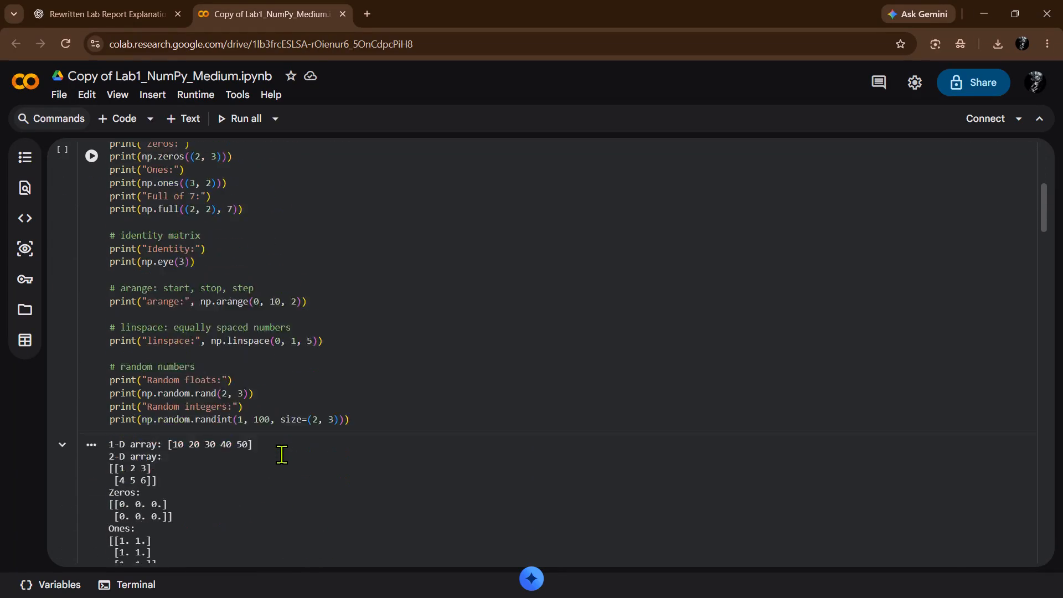
{"action": "scroll", "coordinate": [281, 454], "scroll_direction": "down", "scroll_amount": 13}
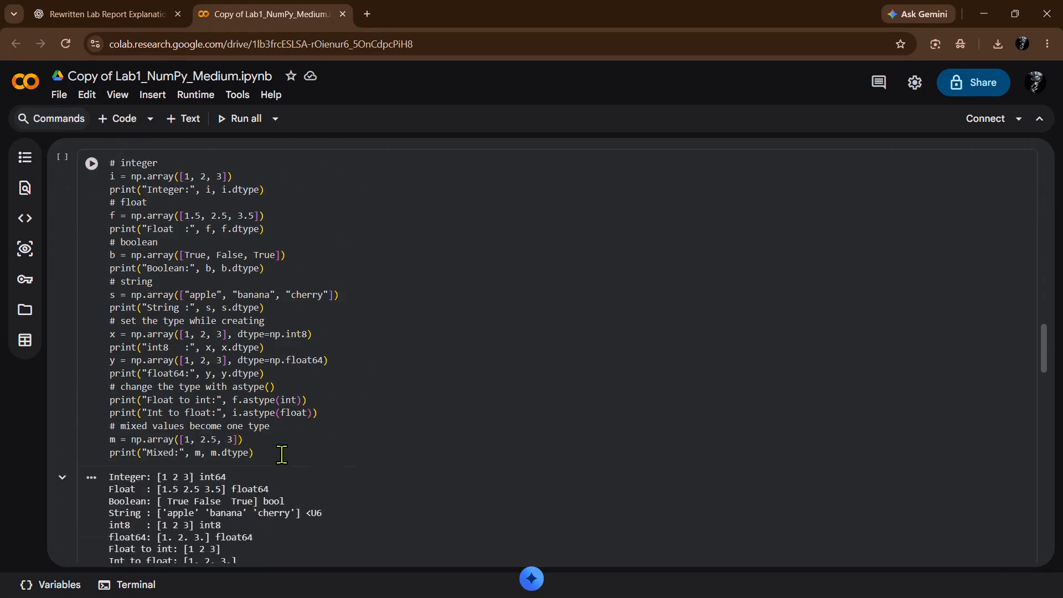
{"action": "scroll", "coordinate": [281, 454], "scroll_direction": "down", "scroll_amount": 14}
{"action": "scroll", "coordinate": [281, 454], "scroll_direction": "up", "scroll_amount": 9}
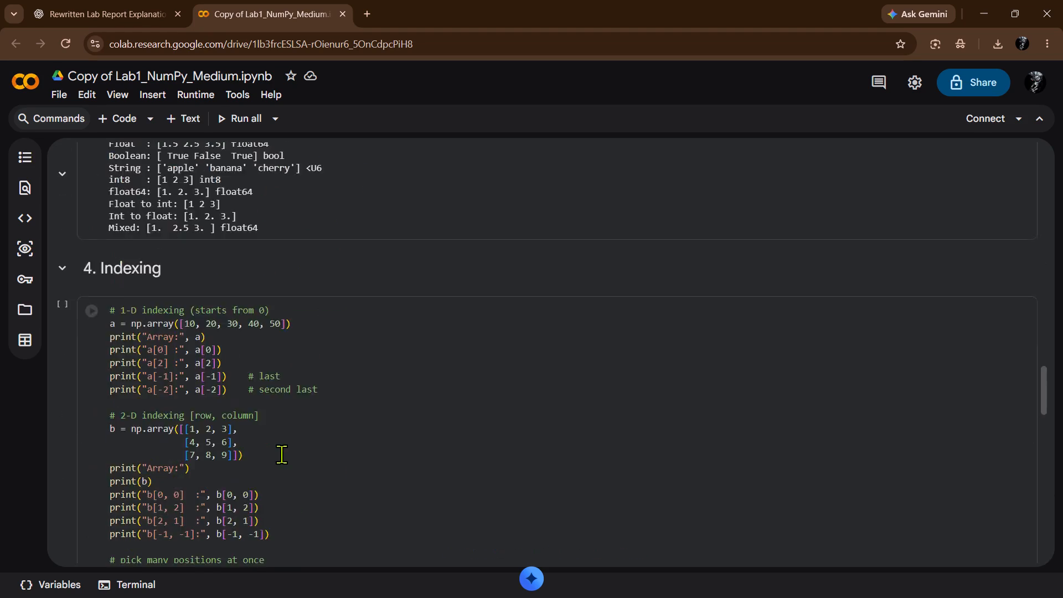
{"action": "scroll", "coordinate": [281, 454], "scroll_direction": "up", "scroll_amount": 5}
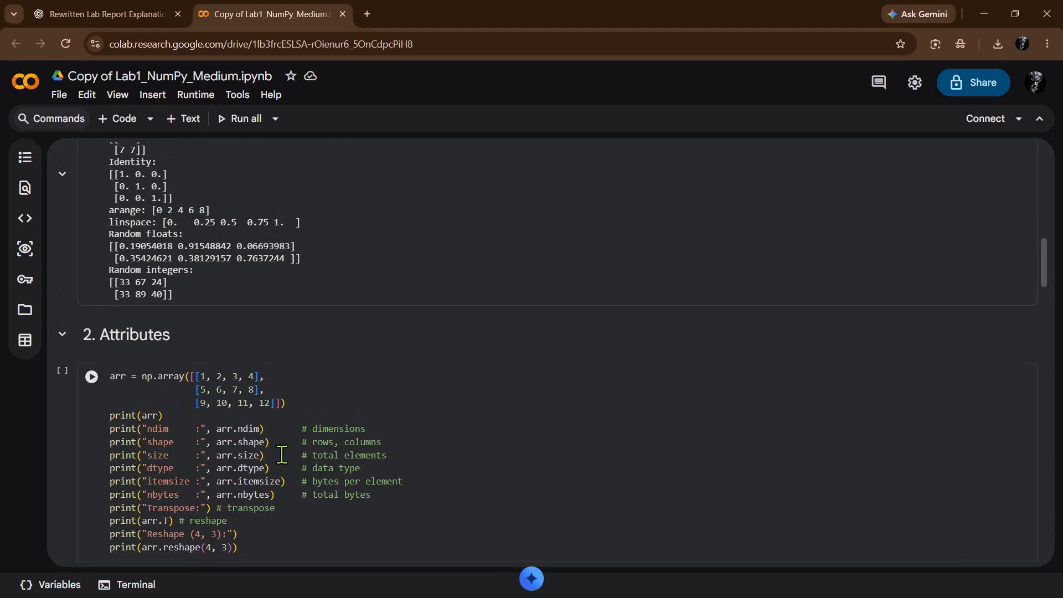
{"action": "scroll", "coordinate": [286, 455], "scroll_direction": "up", "scroll_amount": 11}
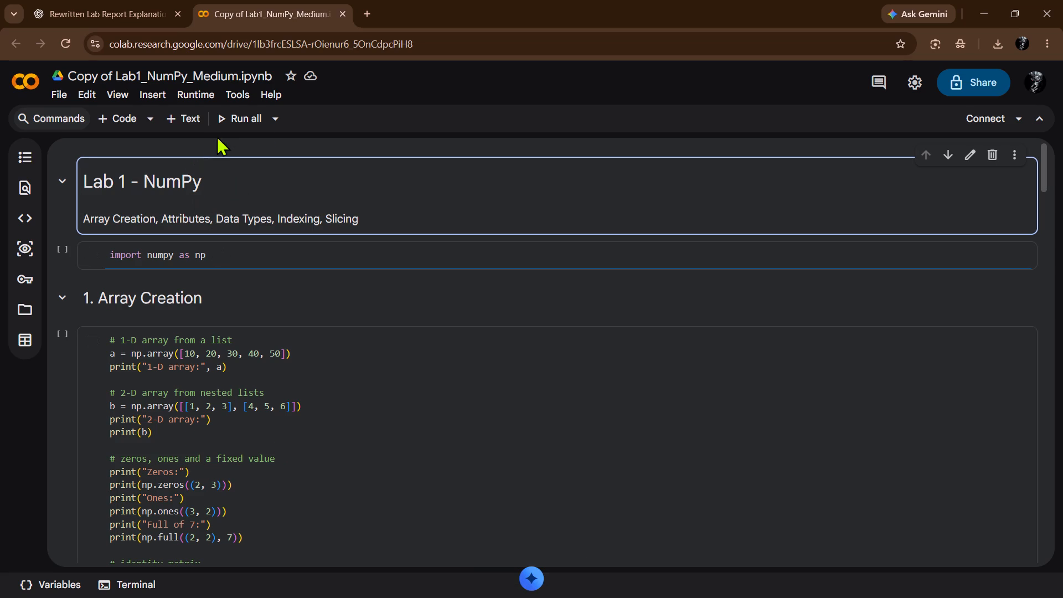
Rename the notebook to Lab1_NumPy_Medium.ipynb by removing the "Copy of" prefix.
{"action": "left_click", "coordinate": [115, 74]}
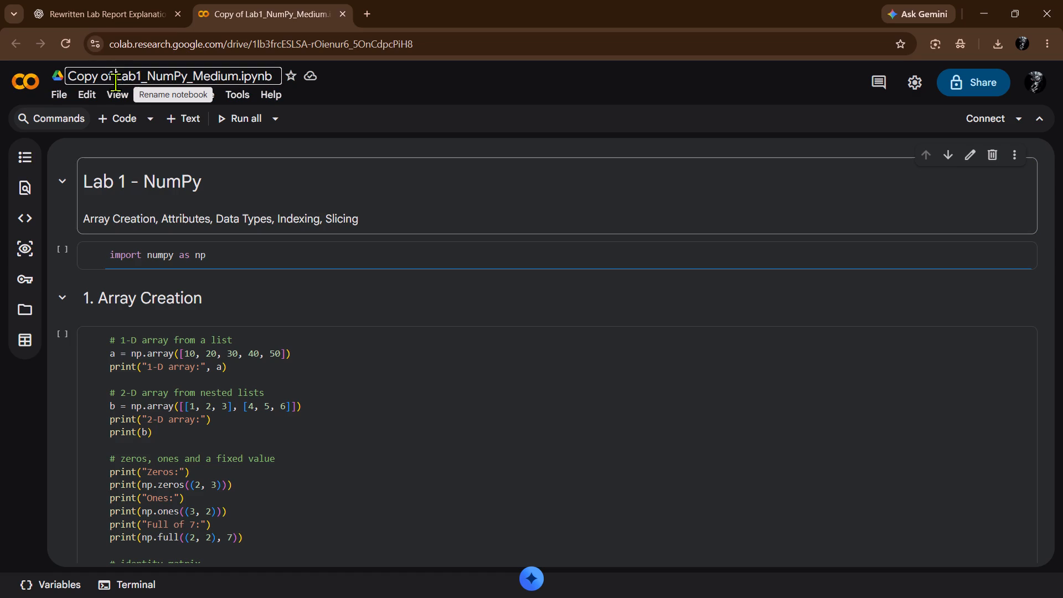
{"action": "key", "text": "BackSpace"}
{"action": "key", "text": "BackSpace"}
{"action": "key", "text": "BackSpace"}
{"action": "key", "text": "BackSpace"}
{"action": "key", "text": "BackSpace"}
{"action": "key", "text": "BackSpace"}
{"action": "key", "text": "BackSpace"}
{"action": "key", "text": "BackSpace"}
{"action": "key", "text": "BackSpace"}
{"action": "key", "text": "BackSpace"}
{"action": "key", "text": "BackSpace"}
{"action": "key", "text": "BackSpace"}
{"action": "key", "text": "BackSpace"}
{"action": "key", "text": "BackSpace"}
{"action": "key", "text": "BackSpace"}
{"action": "key", "text": "BackSpace"}
{"action": "key", "text": "BackSpace"}
{"action": "key", "text": "BackSpace"}
{"action": "key", "text": "BackSpace"}
{"action": "key", "text": "BackSpace"}
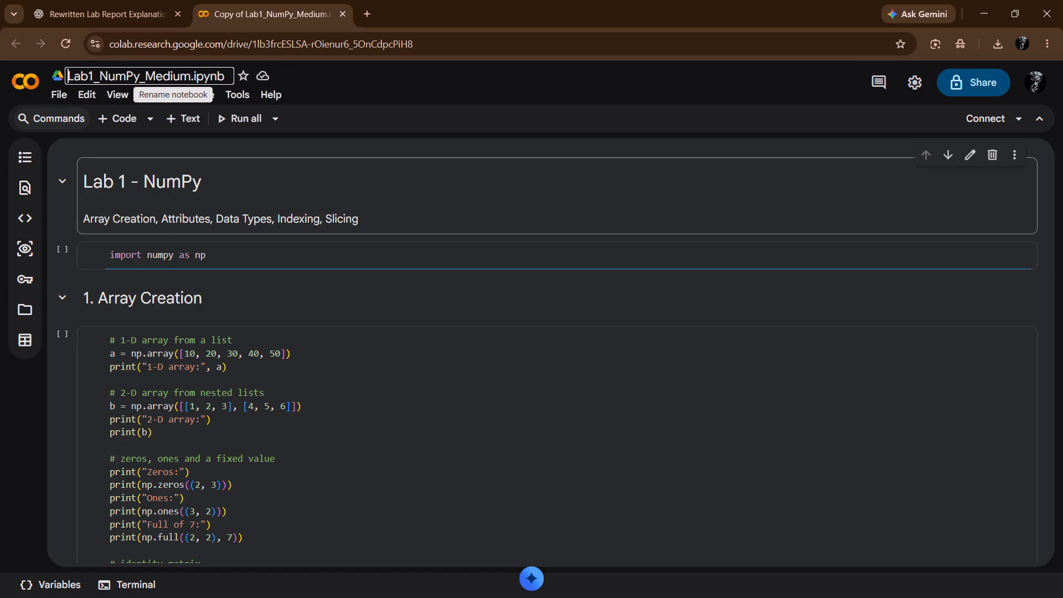
{"action": "left_click", "coordinate": [373, 78]}
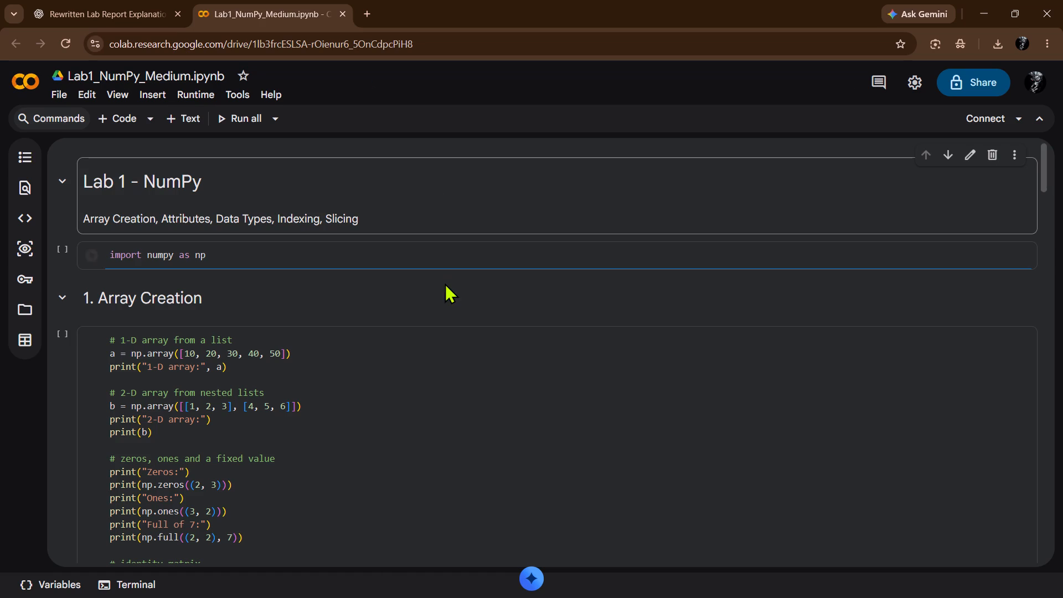
Review the notebook's sections and their saved outputs, from Array Creation to the final array slicing cell.
{"action": "scroll", "coordinate": [445, 283], "scroll_direction": "down", "scroll_amount": 5}
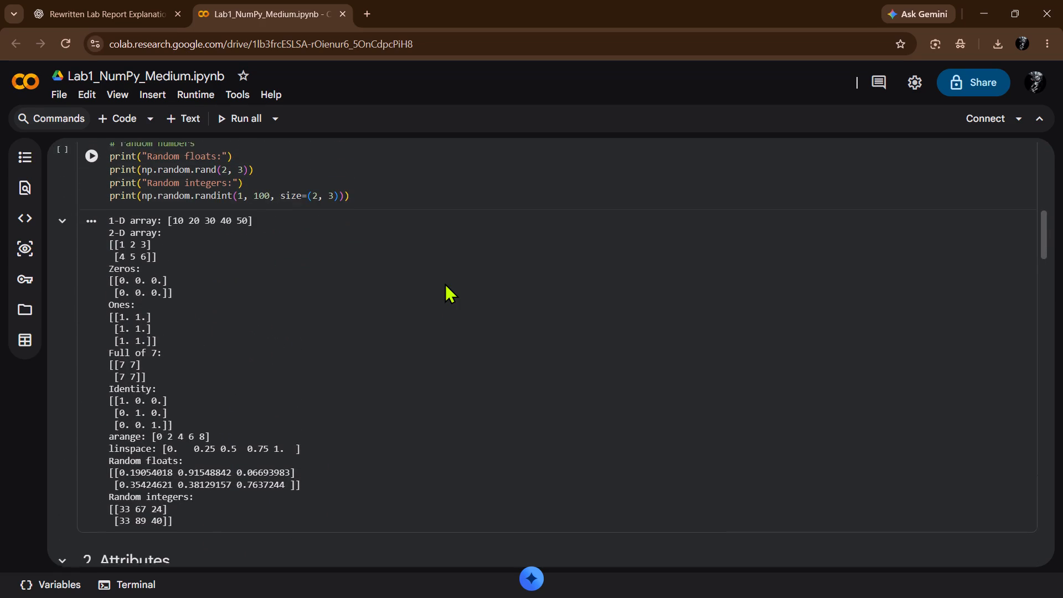
{"action": "scroll", "coordinate": [445, 283], "scroll_direction": "down", "scroll_amount": 1}
{"action": "scroll", "coordinate": [445, 283], "scroll_direction": "up", "scroll_amount": 5}
{"action": "scroll", "coordinate": [445, 283], "scroll_direction": "down", "scroll_amount": 10}
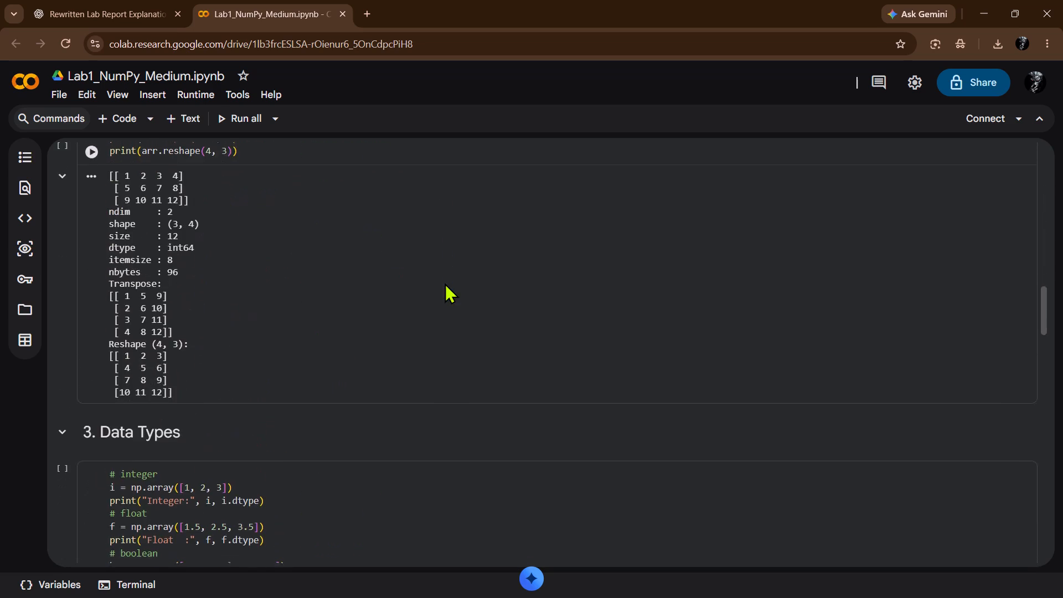
{"action": "scroll", "coordinate": [445, 283], "scroll_direction": "down", "scroll_amount": 8}
{"action": "scroll", "coordinate": [445, 283], "scroll_direction": "up", "scroll_amount": 4}
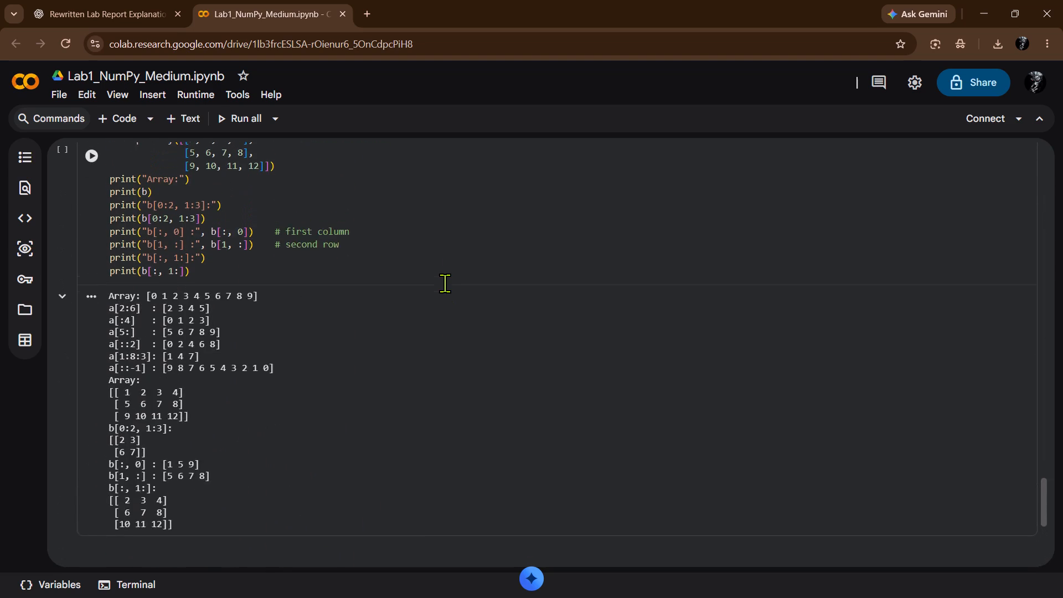
{"action": "scroll", "coordinate": [445, 283], "scroll_direction": "up", "scroll_amount": 12}
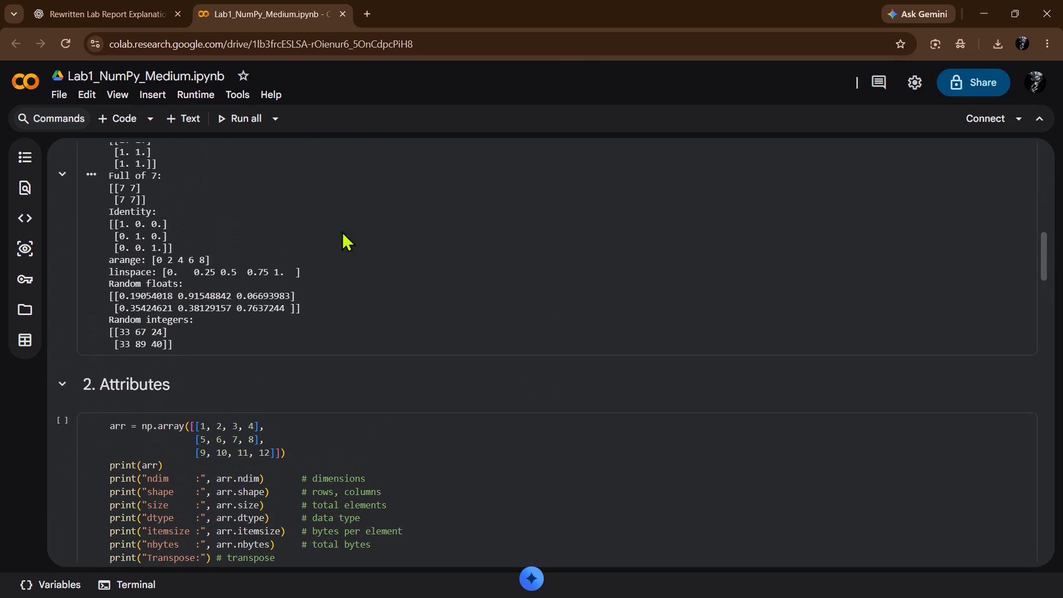
Close the "Rewritten Lab Report Explanation" browser tab.
{"action": "left_click", "coordinate": [176, 12]}
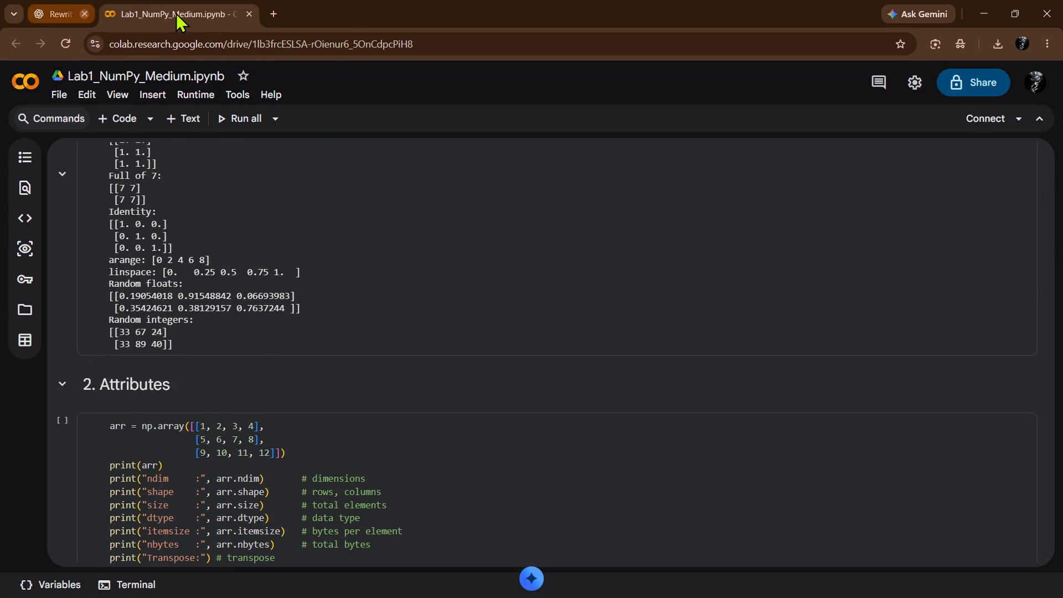
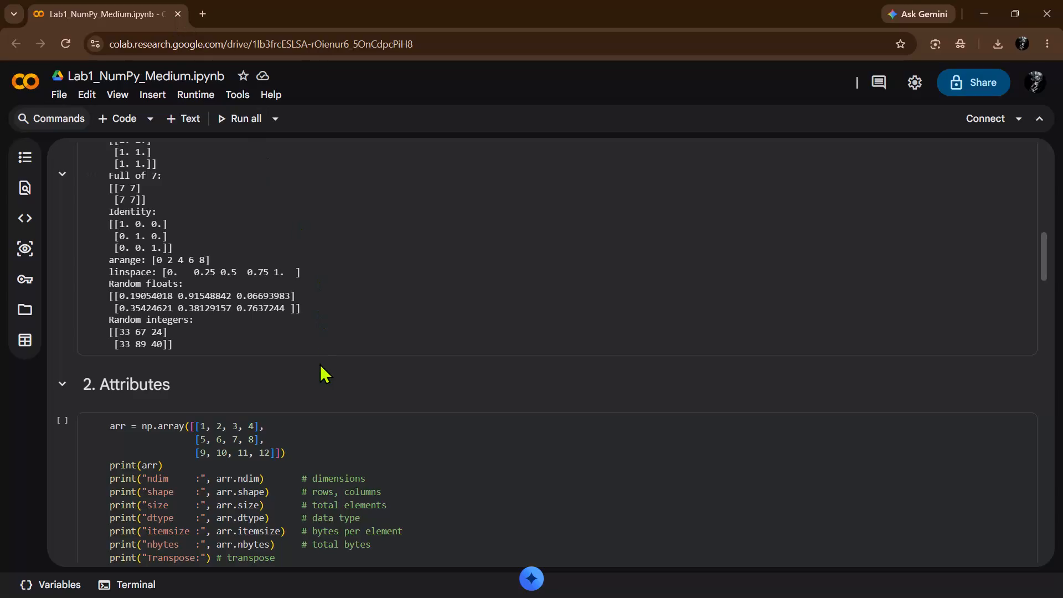
Check the first page of the Lab_Report_1 document in Word, including the NumPy Array Creation section.
{"action": "scroll", "coordinate": [319, 363], "scroll_direction": "up", "scroll_amount": 11}
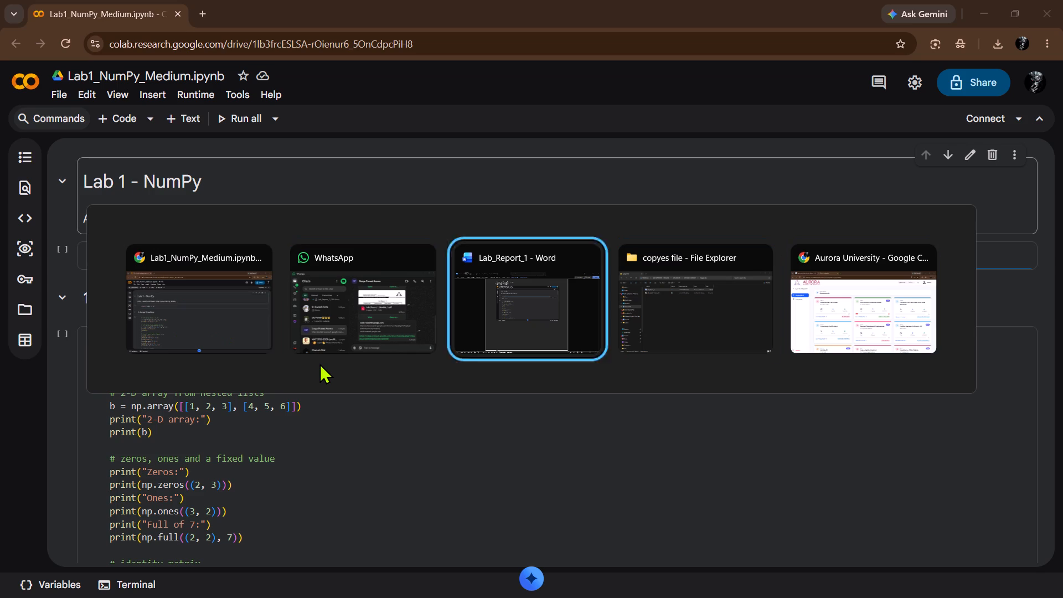
{"action": "scroll", "coordinate": [319, 363], "scroll_direction": "up", "scroll_amount": 12}
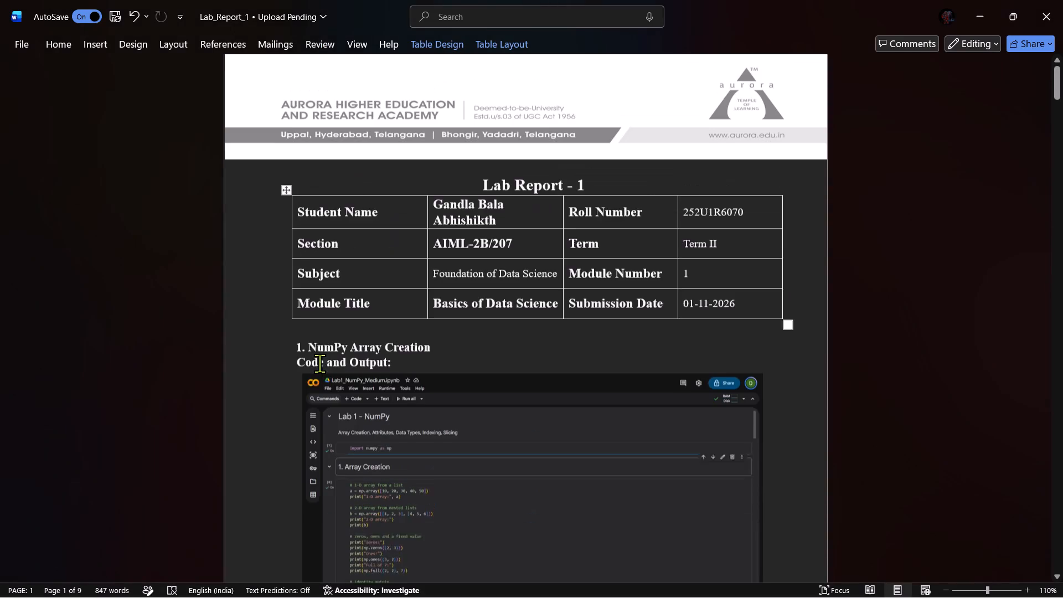
{"action": "scroll", "coordinate": [319, 363], "scroll_direction": "down", "scroll_amount": 1}
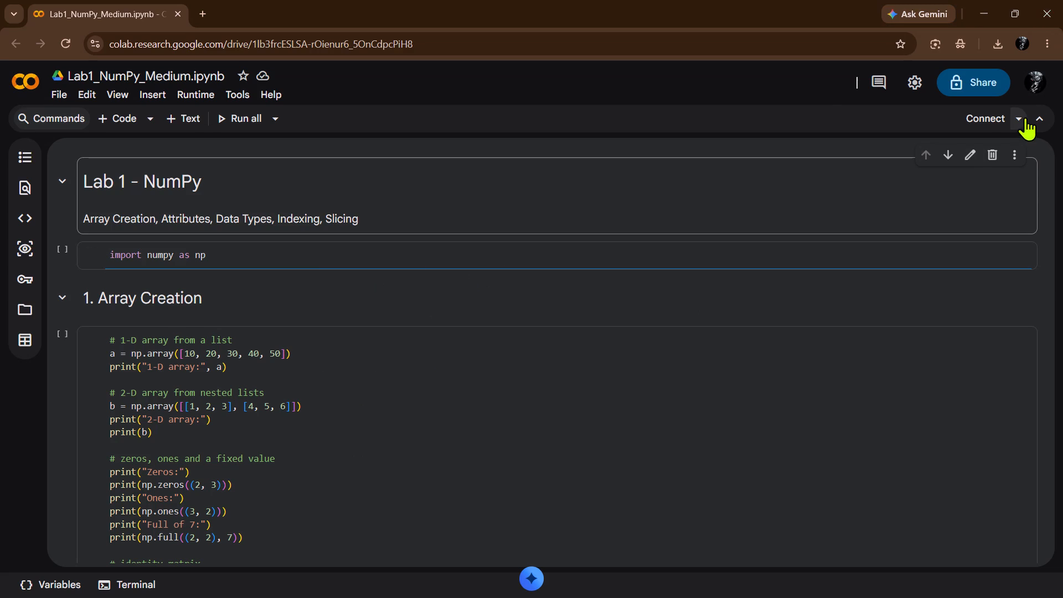
Switch to Chrome and capture a full-window screenshot of Lab1_NumPy_Medium.ipynb showing its title, import cell and Array Creation code.
{"action": "left_click", "coordinate": [658, 80]}
{"action": "left_click", "coordinate": [650, 242]}
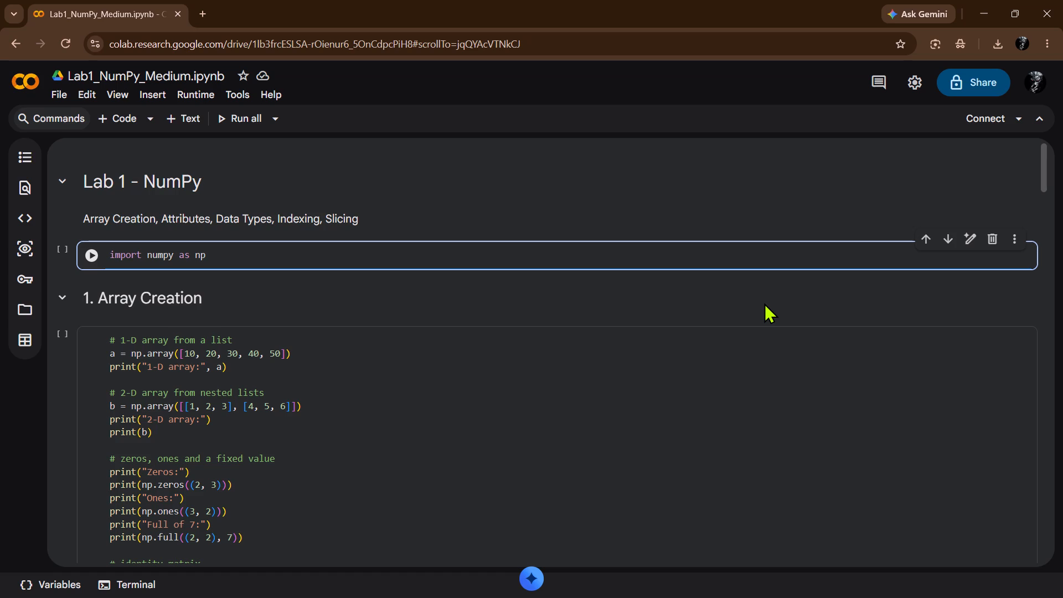
{"action": "left_click", "coordinate": [625, 424]}
{"action": "key", "text": "Print"}
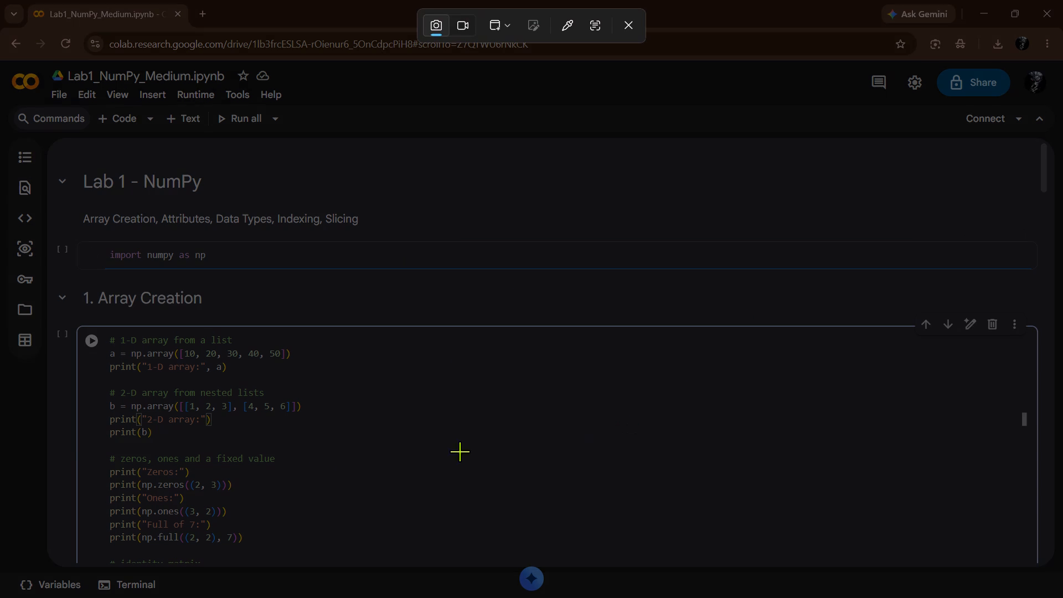
{"action": "left_click", "coordinate": [375, 256]}
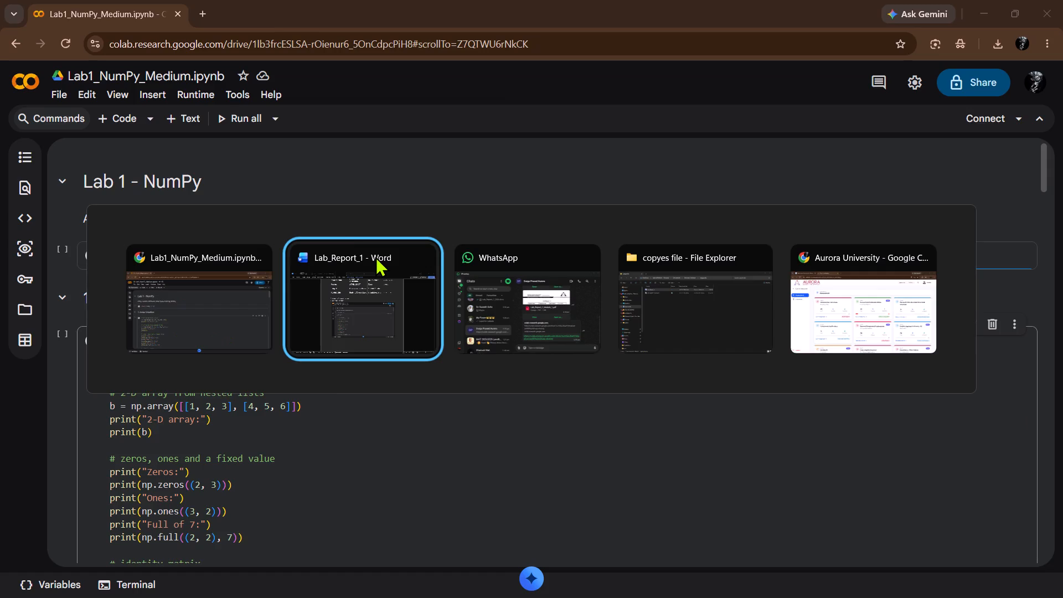
In the Word report, replace the first screenshot under "1. NumPy Array Creation" with the newly captured notebook screenshot.
{"action": "left_click", "coordinate": [383, 374]}
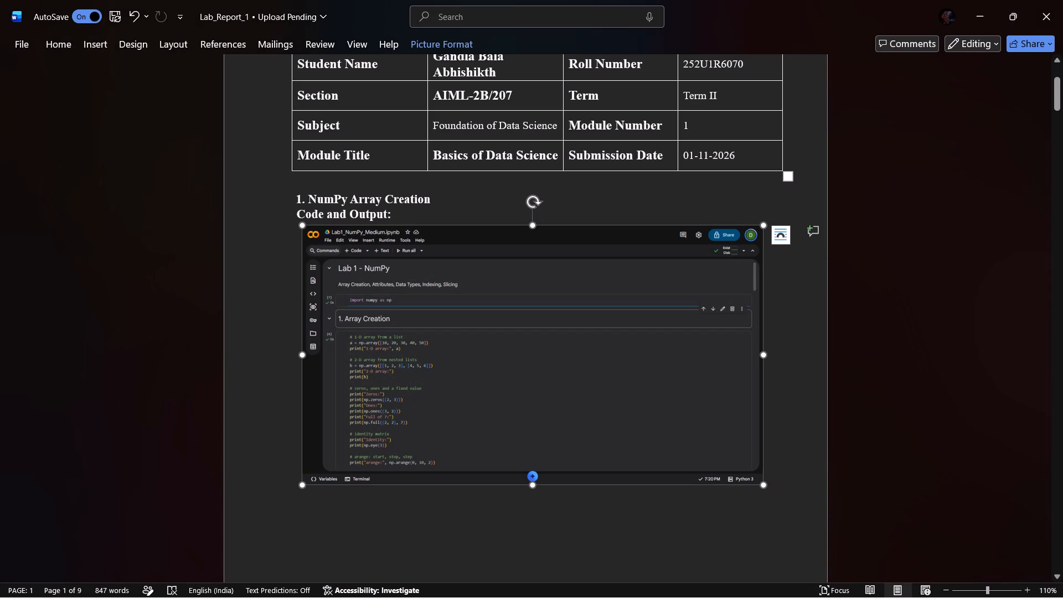
{"action": "key", "text": "BackSpace"}
{"action": "left_click", "coordinate": [383, 374]}
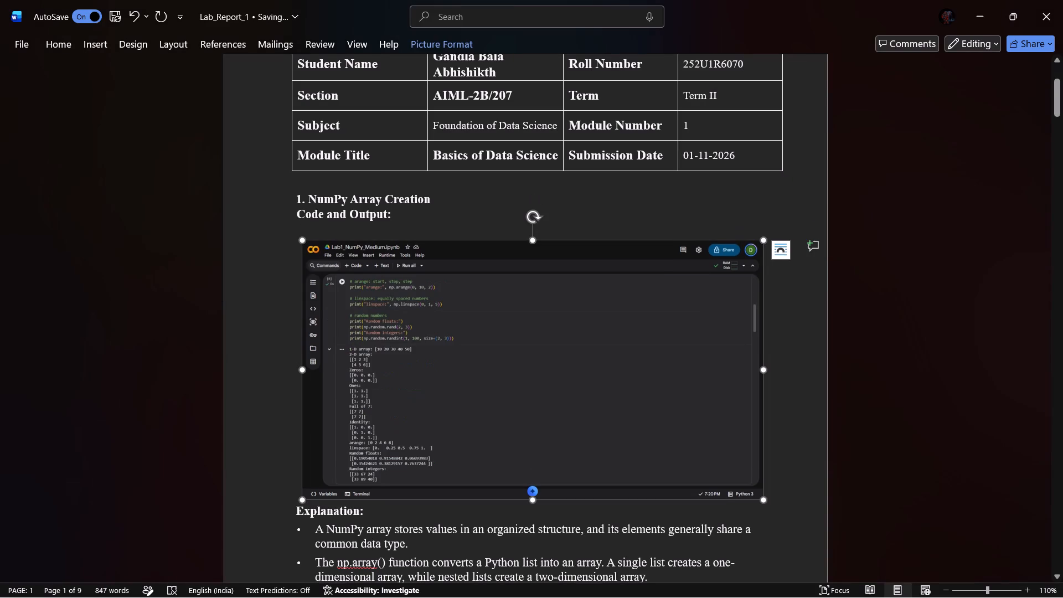
{"action": "key", "text": "ctrl+v"}
Try to remove the blank space between the first "Code and Output:" line and the pasted screenshot.
{"action": "scroll", "coordinate": [381, 336], "scroll_direction": "up", "scroll_amount": 8}
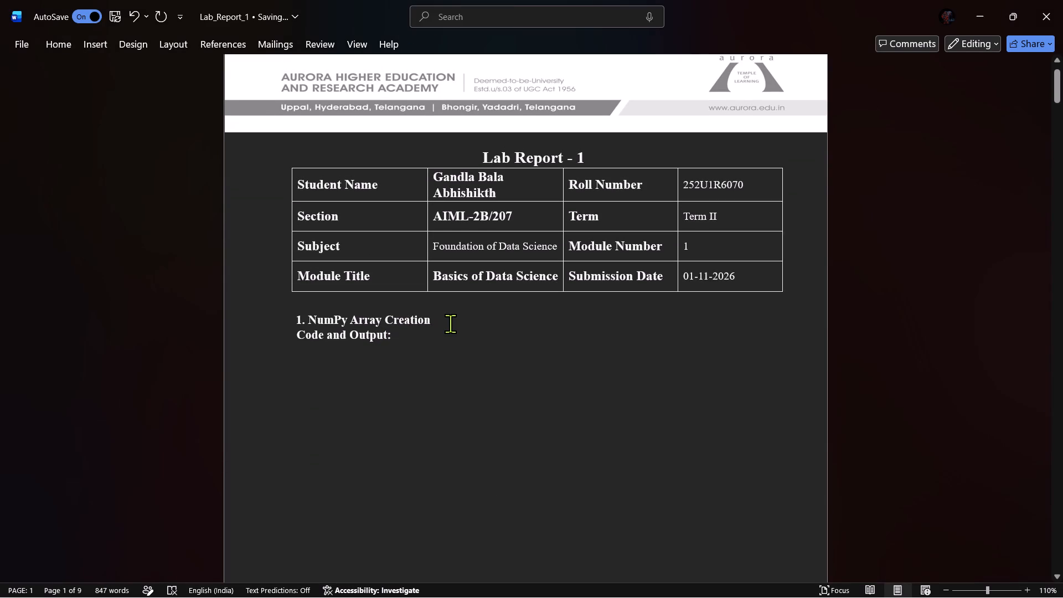
{"action": "left_click", "coordinate": [451, 323]}
{"action": "key", "text": "Down"}
{"action": "key", "text": "Delete"}
{"action": "key", "text": "Delete"}
{"action": "key", "text": "Delete"}
{"action": "key", "text": "Delete"}
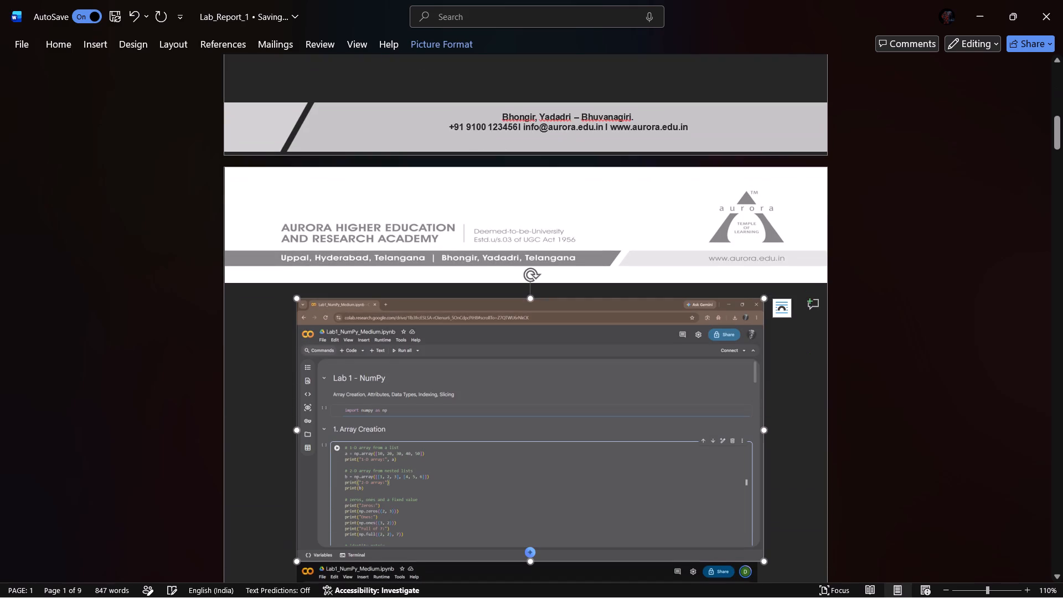
{"action": "left_click", "coordinate": [451, 323]}
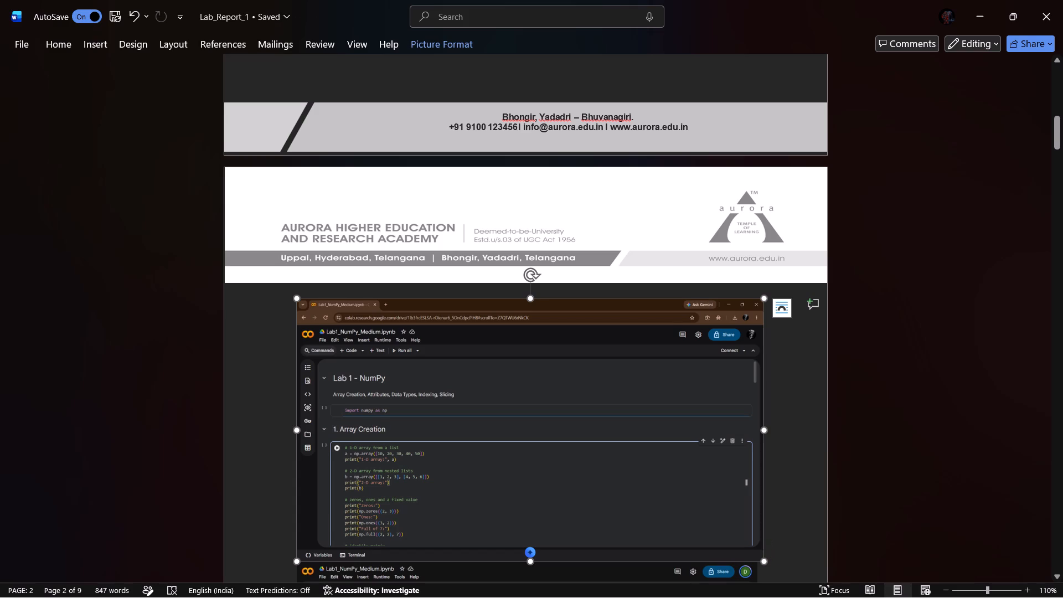
Examine the two notebook screenshots stacked on page 2, comparing their widths and placement above the Explanation heading.
{"action": "scroll", "coordinate": [626, 427], "scroll_direction": "down", "scroll_amount": 3}
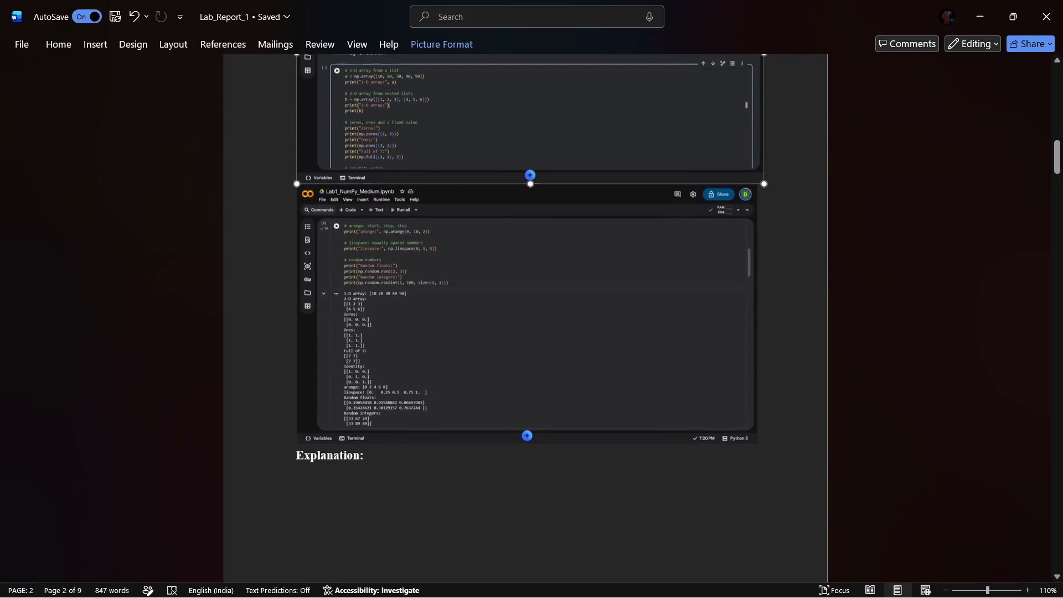
{"action": "scroll", "coordinate": [626, 427], "scroll_direction": "down", "scroll_amount": 1}
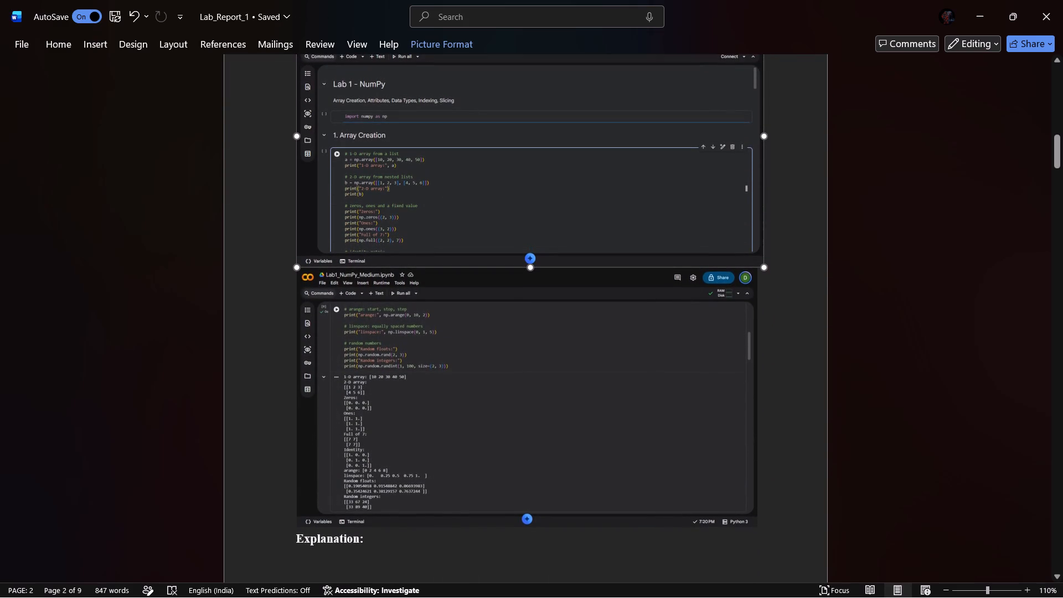
{"action": "scroll", "coordinate": [626, 427], "scroll_direction": "down", "scroll_amount": 1}
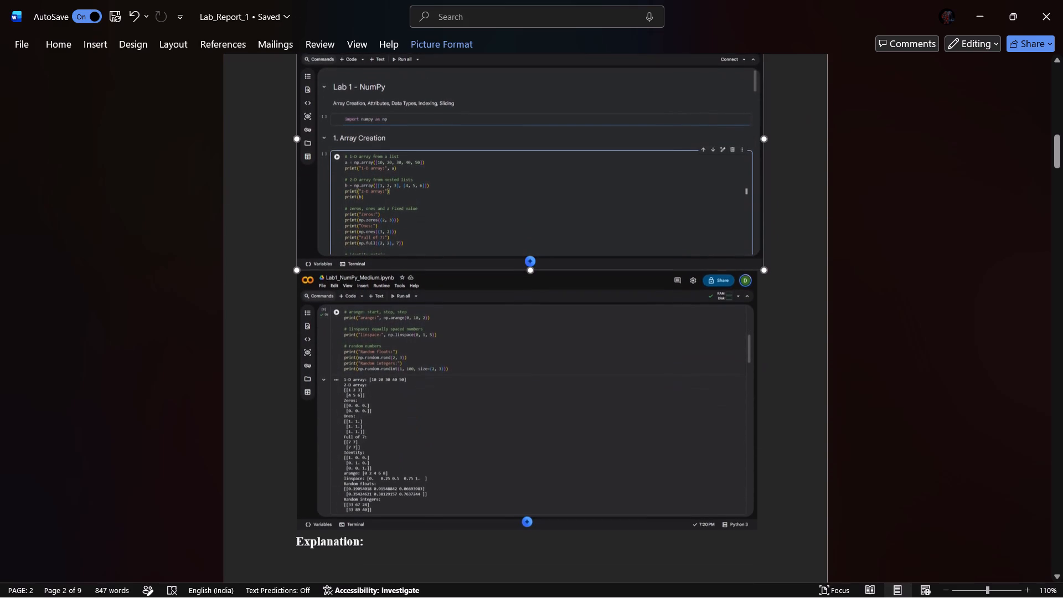
{"action": "scroll", "coordinate": [626, 427], "scroll_direction": "down", "scroll_amount": 1}
{"action": "left_click", "coordinate": [626, 427]}
{"action": "scroll", "coordinate": [626, 427], "scroll_direction": "up", "scroll_amount": 5}
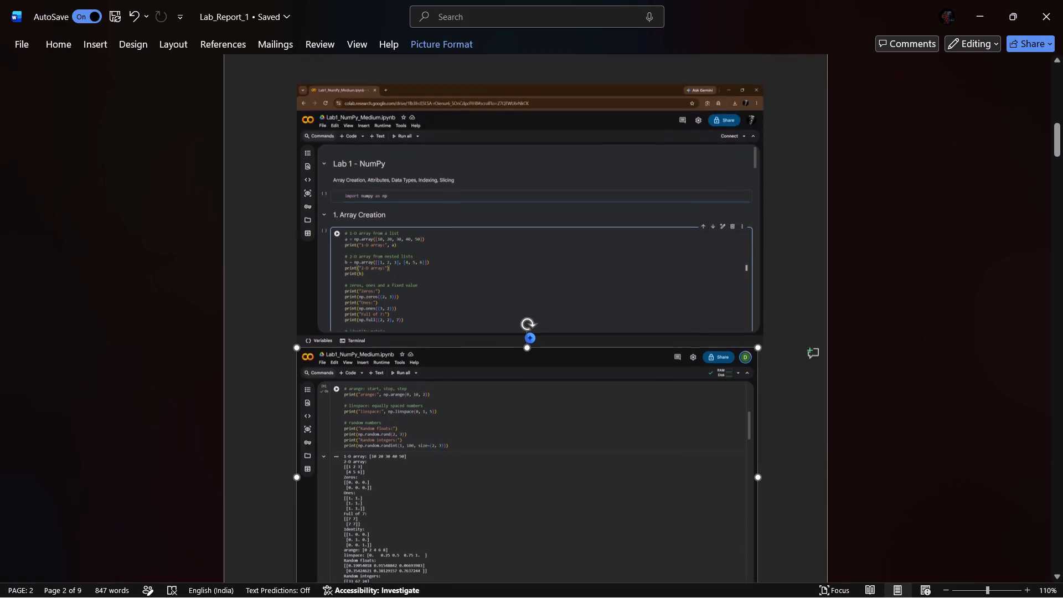
{"action": "scroll", "coordinate": [626, 427], "scroll_direction": "up", "scroll_amount": 3}
{"action": "scroll", "coordinate": [626, 427], "scroll_direction": "down", "scroll_amount": 3}
{"action": "scroll", "coordinate": [626, 427], "scroll_direction": "up", "scroll_amount": 2}
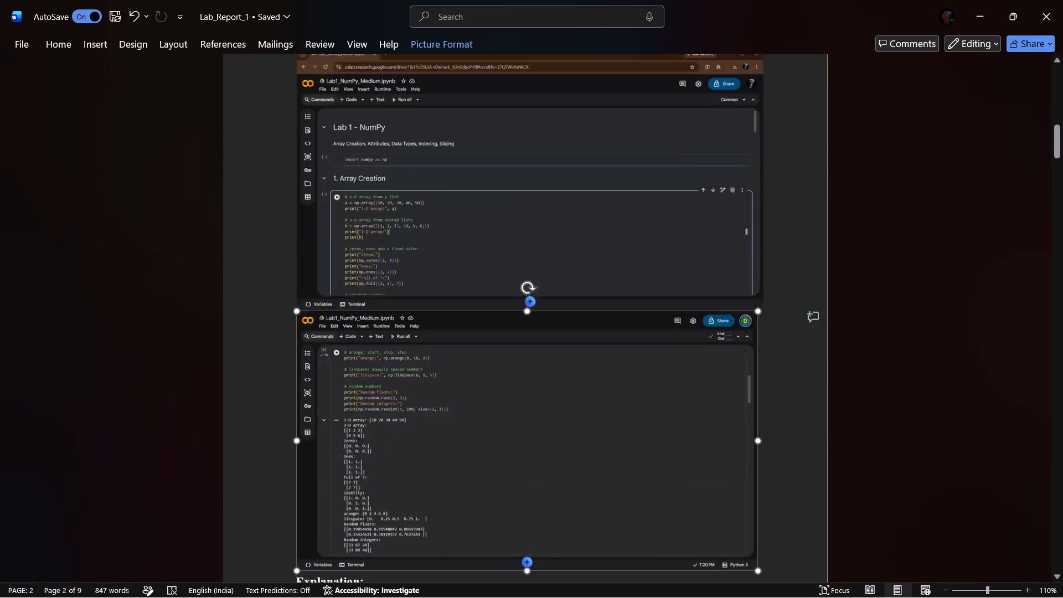
{"action": "scroll", "coordinate": [626, 427], "scroll_direction": "up", "scroll_amount": 1}
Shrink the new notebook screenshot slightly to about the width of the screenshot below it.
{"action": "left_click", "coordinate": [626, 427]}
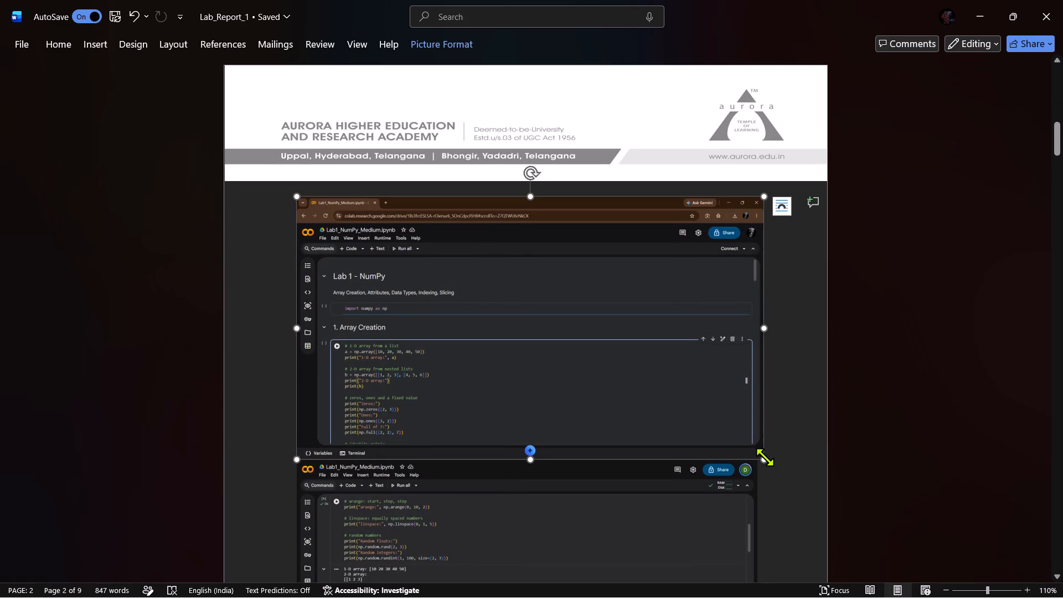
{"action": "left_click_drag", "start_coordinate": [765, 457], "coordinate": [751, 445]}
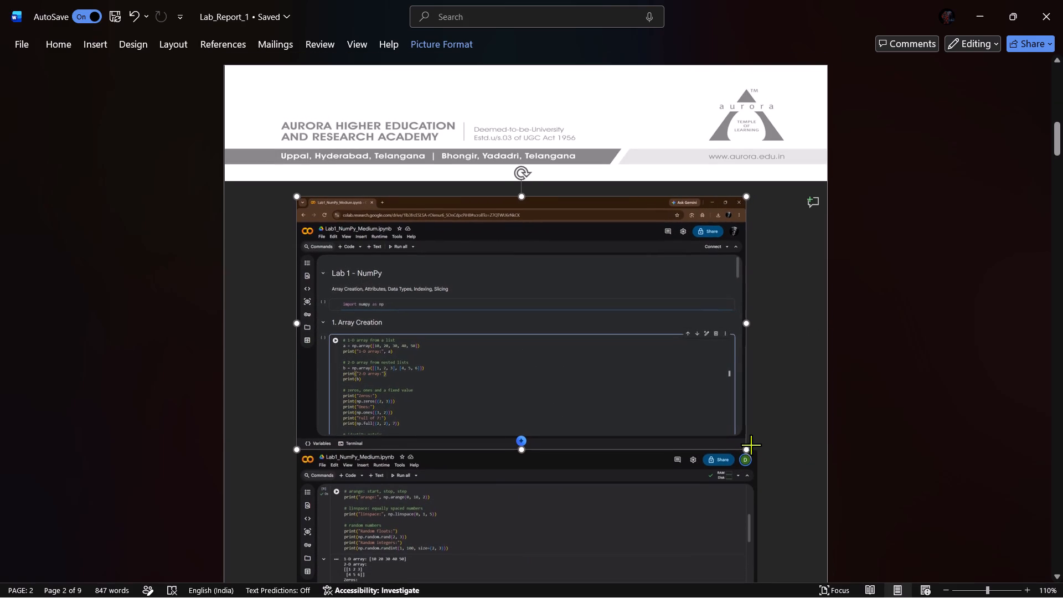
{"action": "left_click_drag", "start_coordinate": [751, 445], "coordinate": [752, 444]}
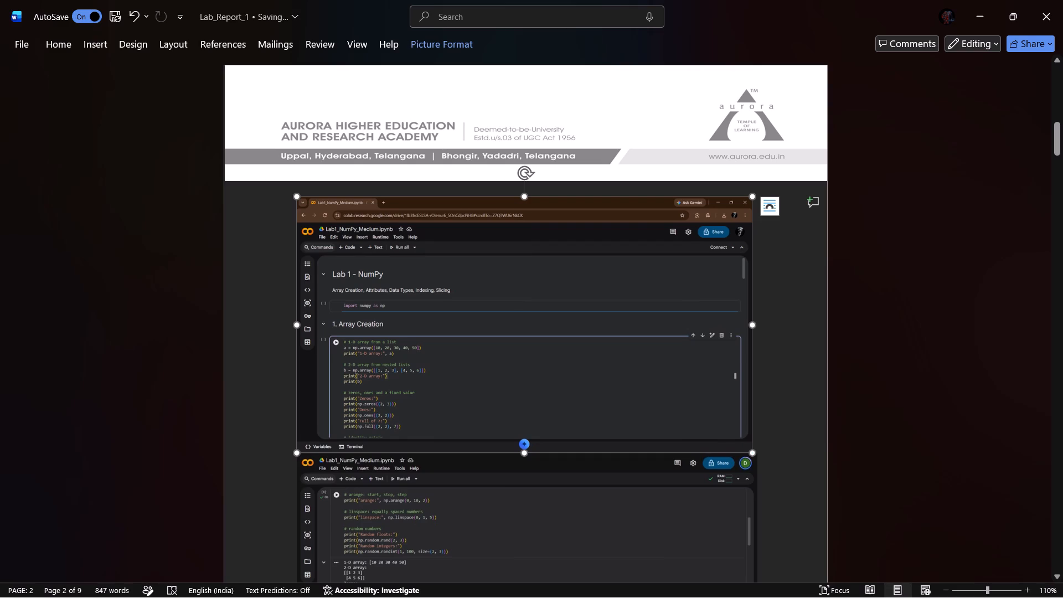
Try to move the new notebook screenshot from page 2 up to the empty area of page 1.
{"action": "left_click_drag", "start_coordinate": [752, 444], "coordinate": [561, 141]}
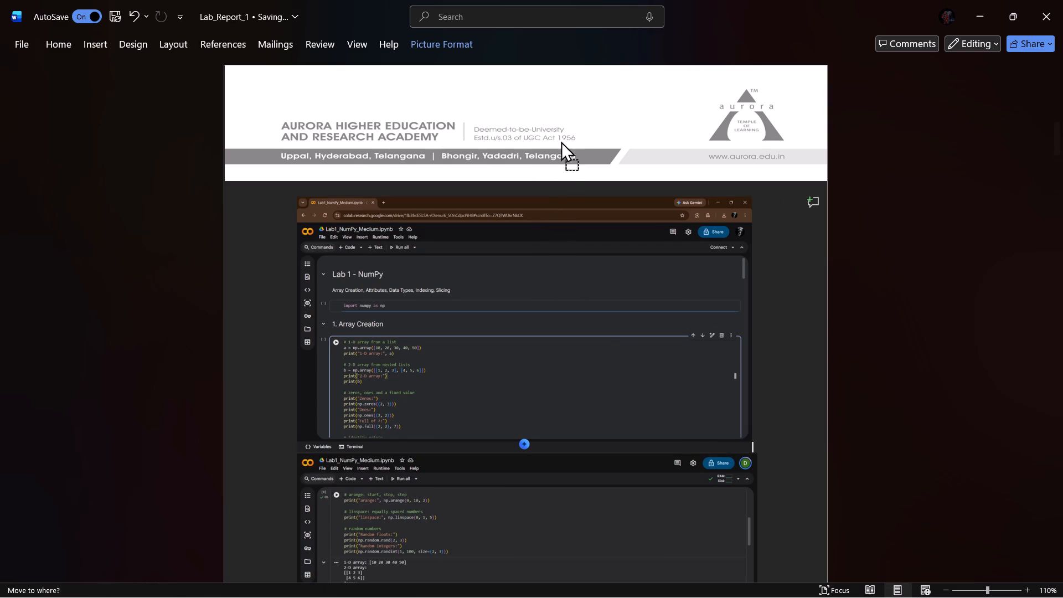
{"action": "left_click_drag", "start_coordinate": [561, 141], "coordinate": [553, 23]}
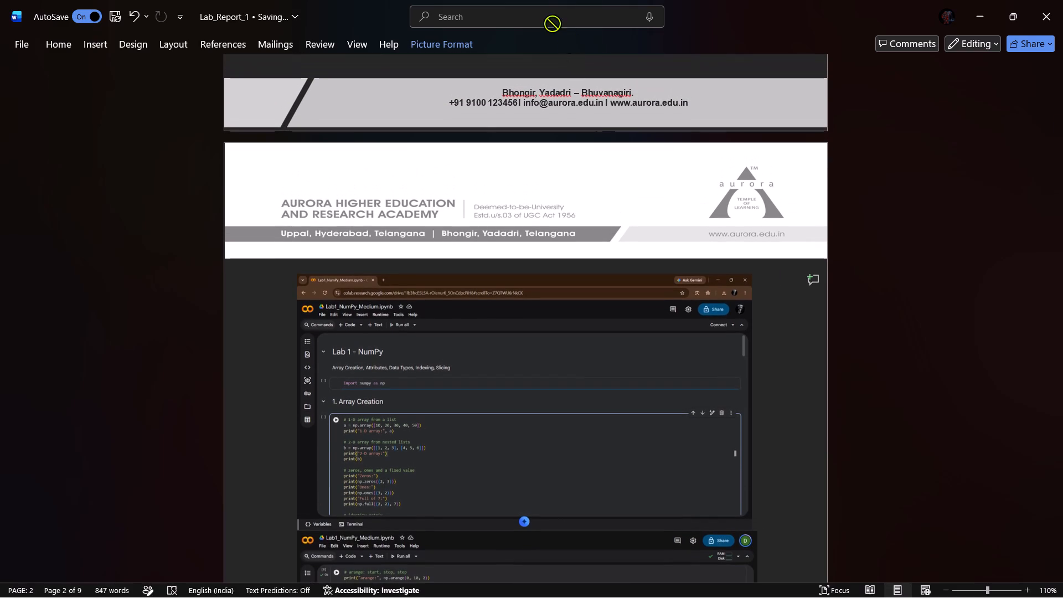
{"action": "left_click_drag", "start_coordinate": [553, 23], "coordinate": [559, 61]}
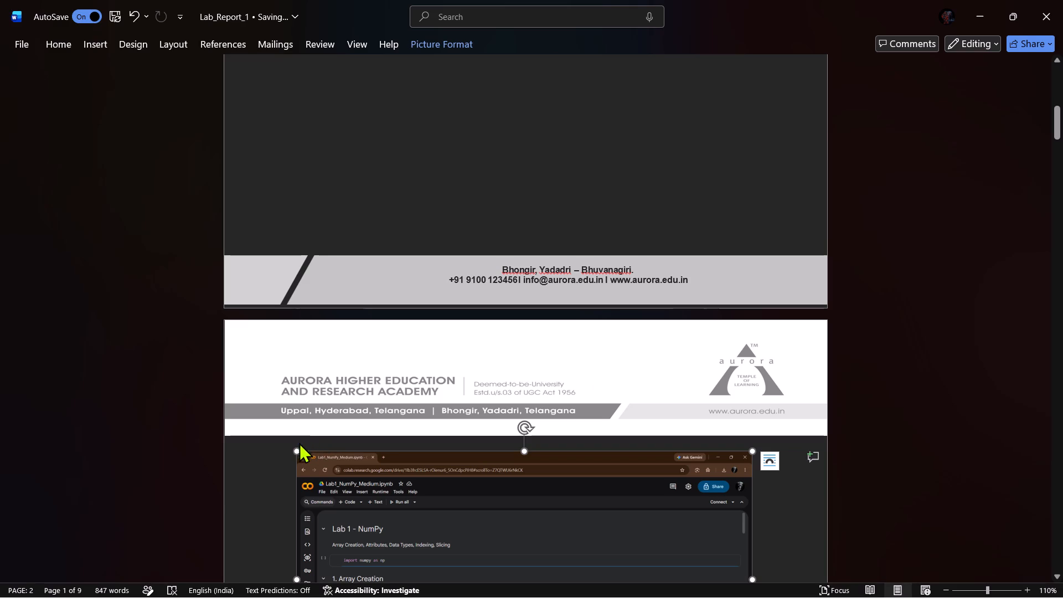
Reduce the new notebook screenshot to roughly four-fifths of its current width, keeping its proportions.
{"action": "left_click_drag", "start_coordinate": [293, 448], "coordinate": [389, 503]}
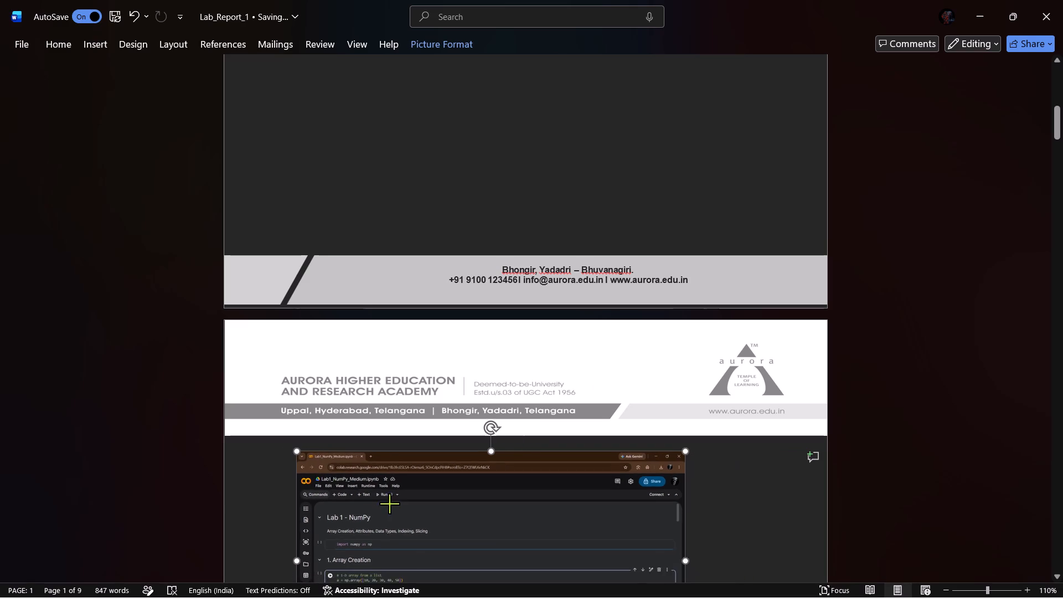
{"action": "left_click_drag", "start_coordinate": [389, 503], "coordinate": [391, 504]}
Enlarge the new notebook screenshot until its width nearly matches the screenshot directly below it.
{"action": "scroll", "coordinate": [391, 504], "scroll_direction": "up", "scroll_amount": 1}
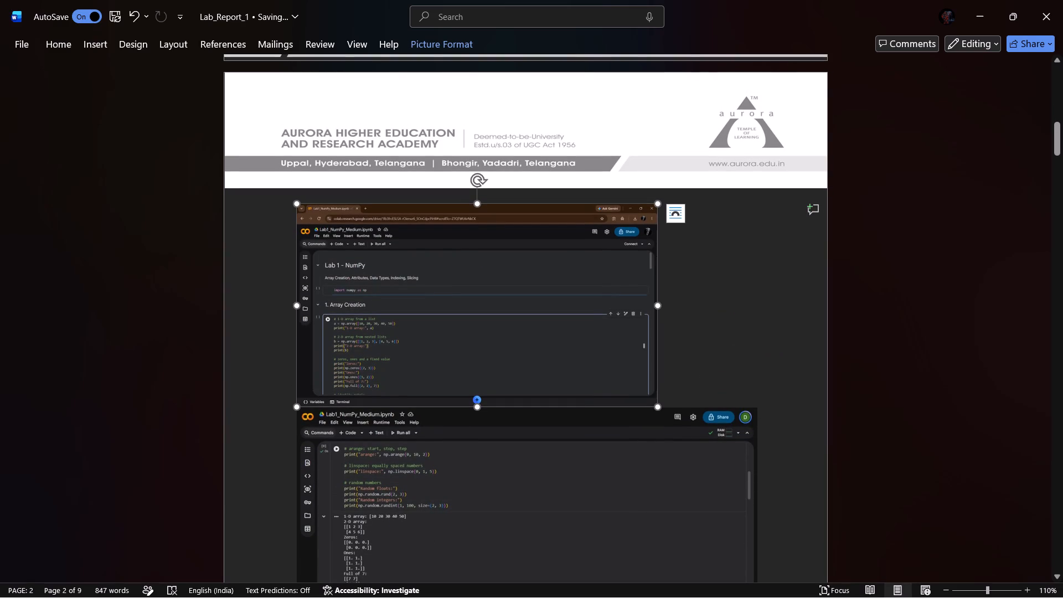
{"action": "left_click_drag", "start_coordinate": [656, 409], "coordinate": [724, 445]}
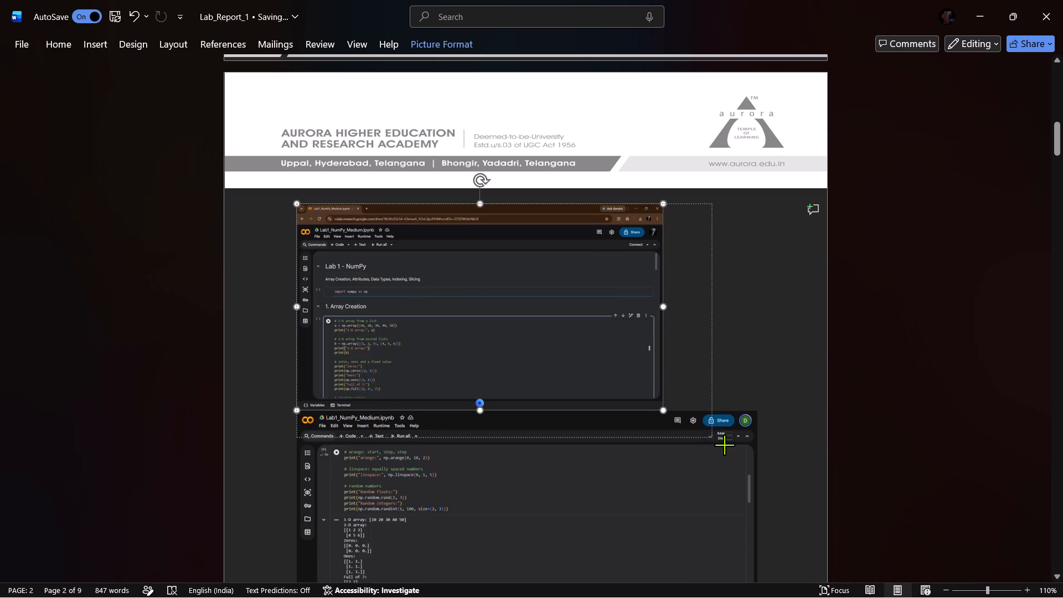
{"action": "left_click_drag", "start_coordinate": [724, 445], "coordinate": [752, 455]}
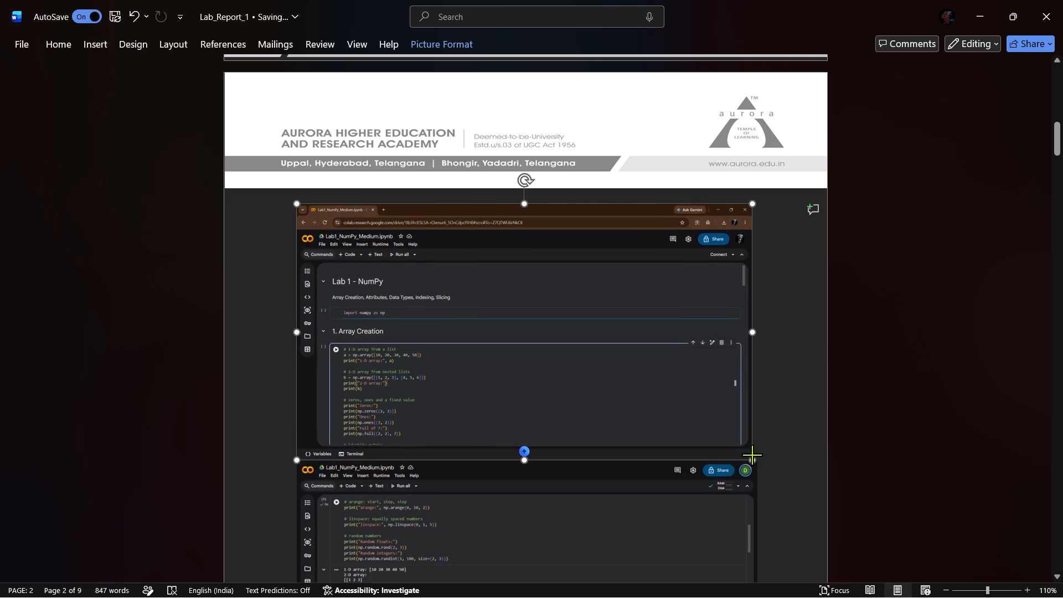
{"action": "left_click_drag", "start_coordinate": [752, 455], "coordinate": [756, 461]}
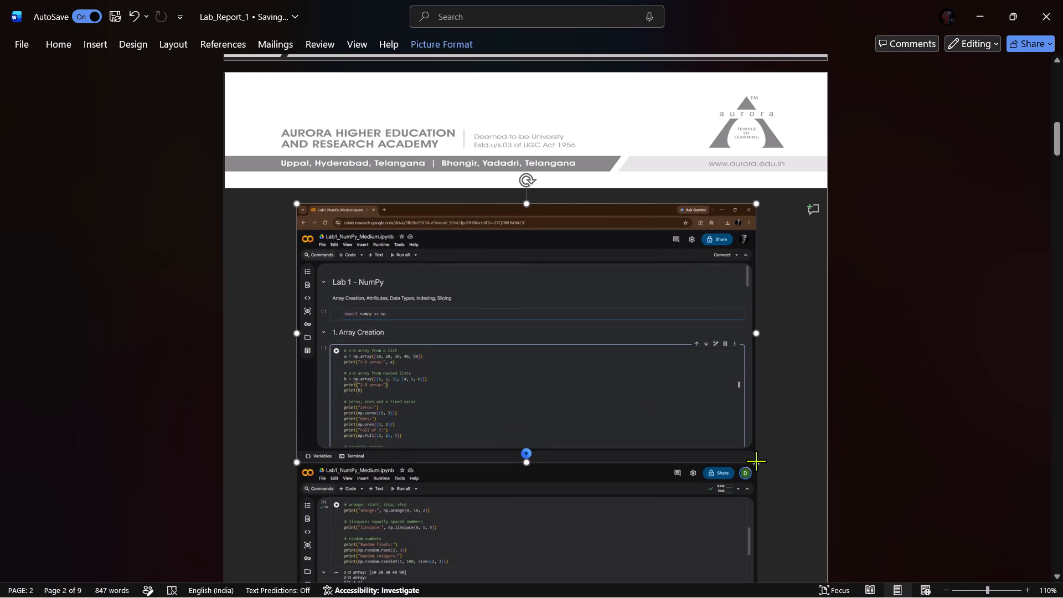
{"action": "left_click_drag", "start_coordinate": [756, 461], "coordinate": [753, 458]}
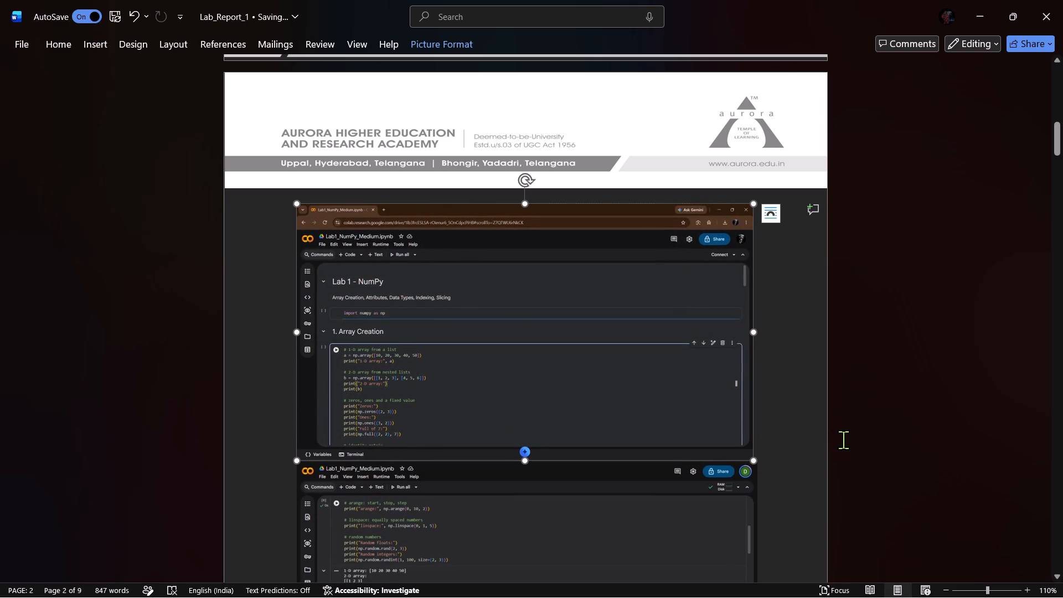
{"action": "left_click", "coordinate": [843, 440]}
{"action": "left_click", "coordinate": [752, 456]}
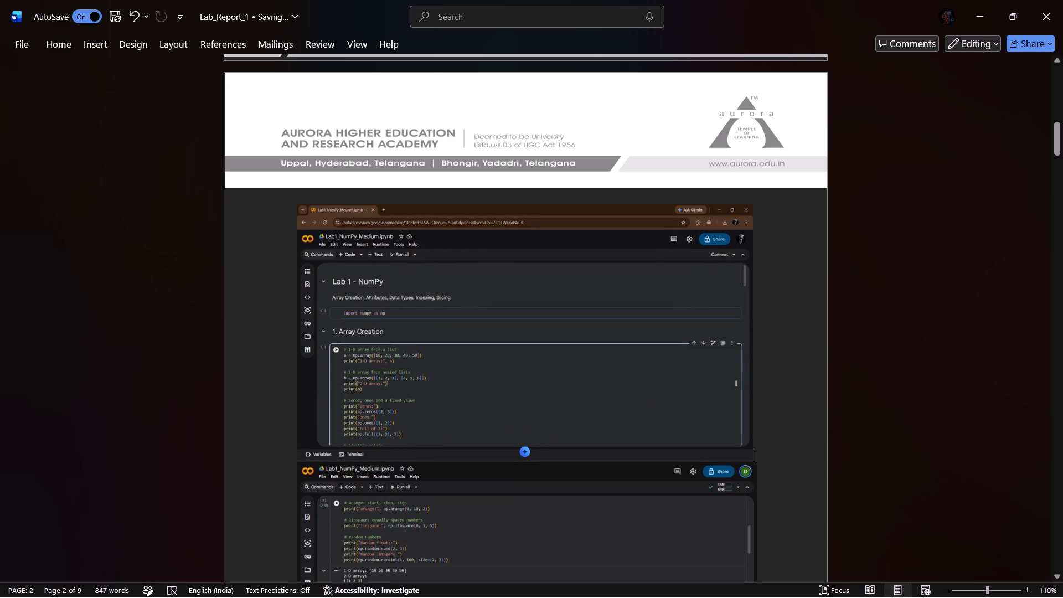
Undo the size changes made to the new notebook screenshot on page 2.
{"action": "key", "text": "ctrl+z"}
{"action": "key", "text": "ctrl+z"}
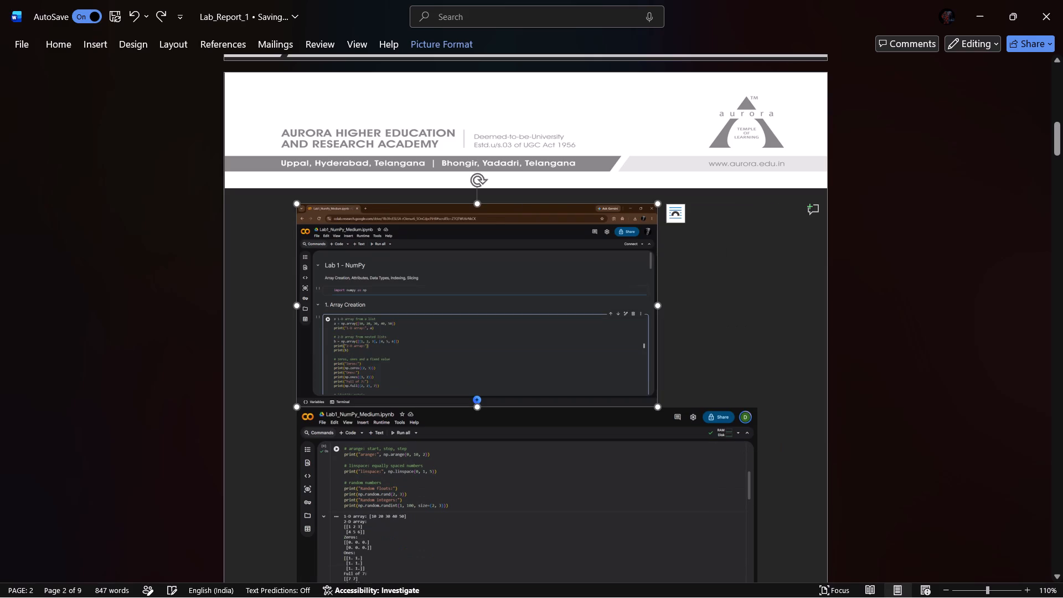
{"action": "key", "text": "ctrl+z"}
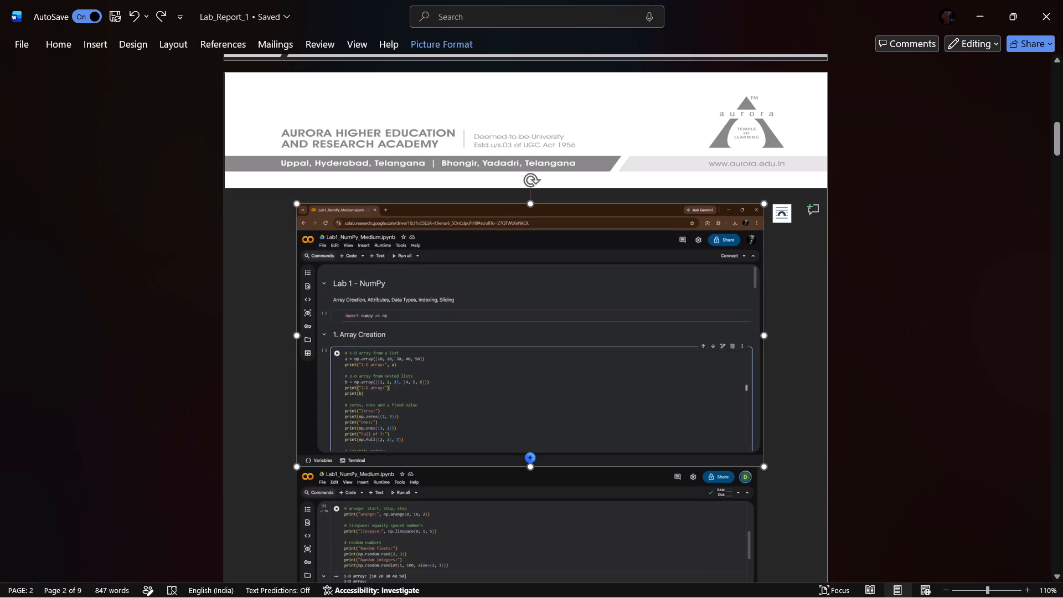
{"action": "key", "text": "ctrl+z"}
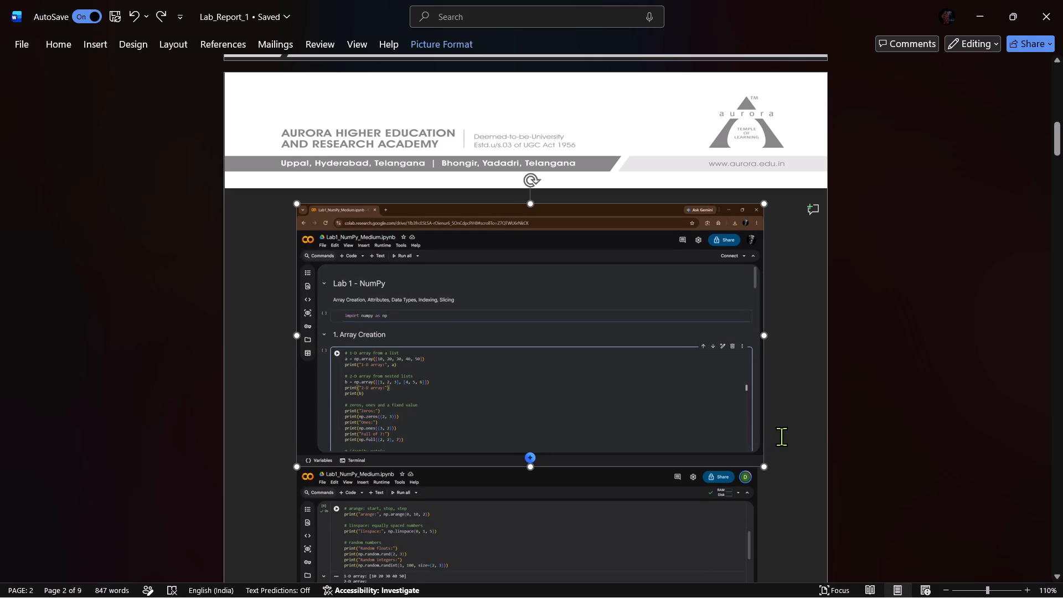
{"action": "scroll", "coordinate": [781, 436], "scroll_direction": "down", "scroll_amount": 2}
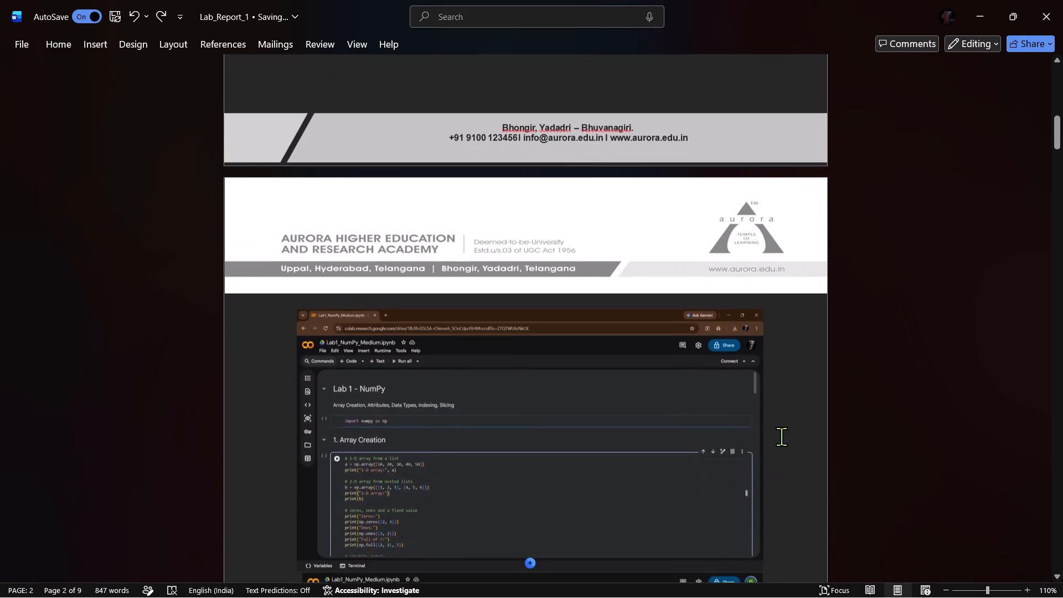
Examine the two stacked notebook screenshots on page 2, selecting the lower one above the Explanation heading.
{"action": "scroll", "coordinate": [781, 436], "scroll_direction": "down", "scroll_amount": 3}
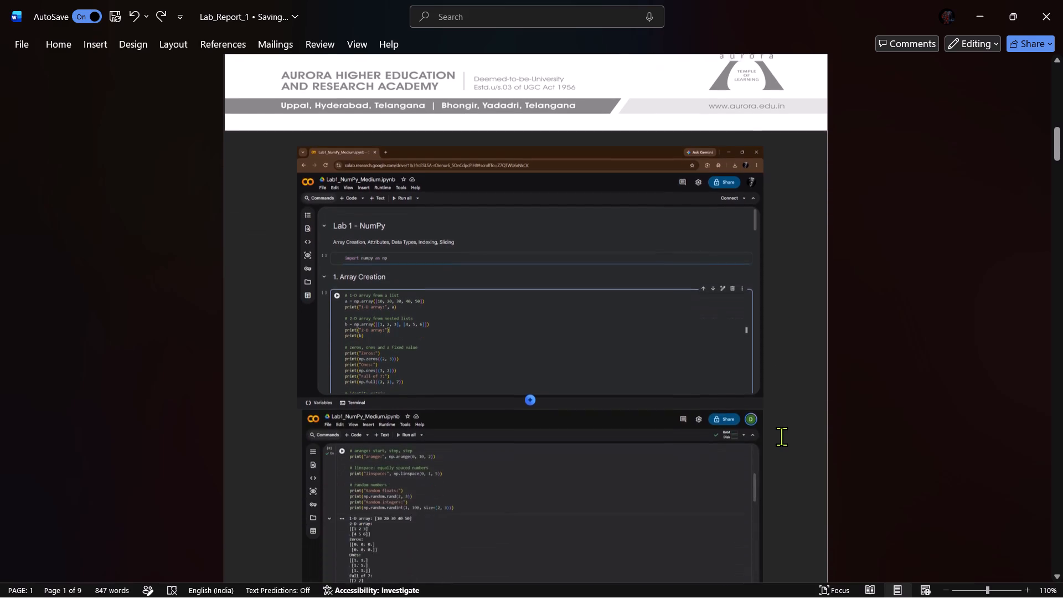
{"action": "scroll", "coordinate": [781, 436], "scroll_direction": "down", "scroll_amount": 1}
{"action": "scroll", "coordinate": [781, 436], "scroll_direction": "up", "scroll_amount": 1, "text": "ctrl"}
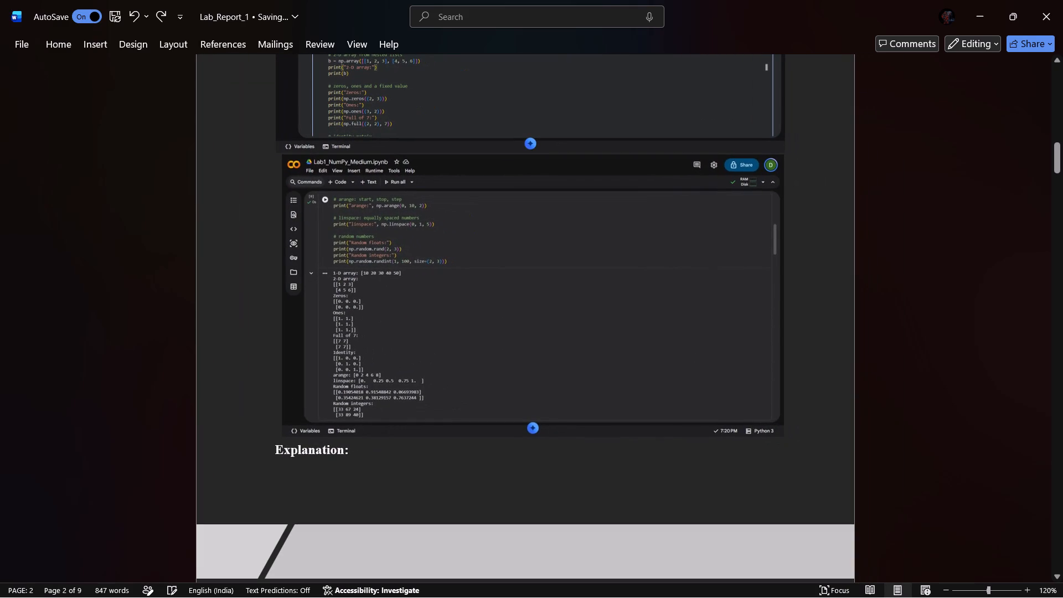
{"action": "left_click", "coordinate": [586, 328]}
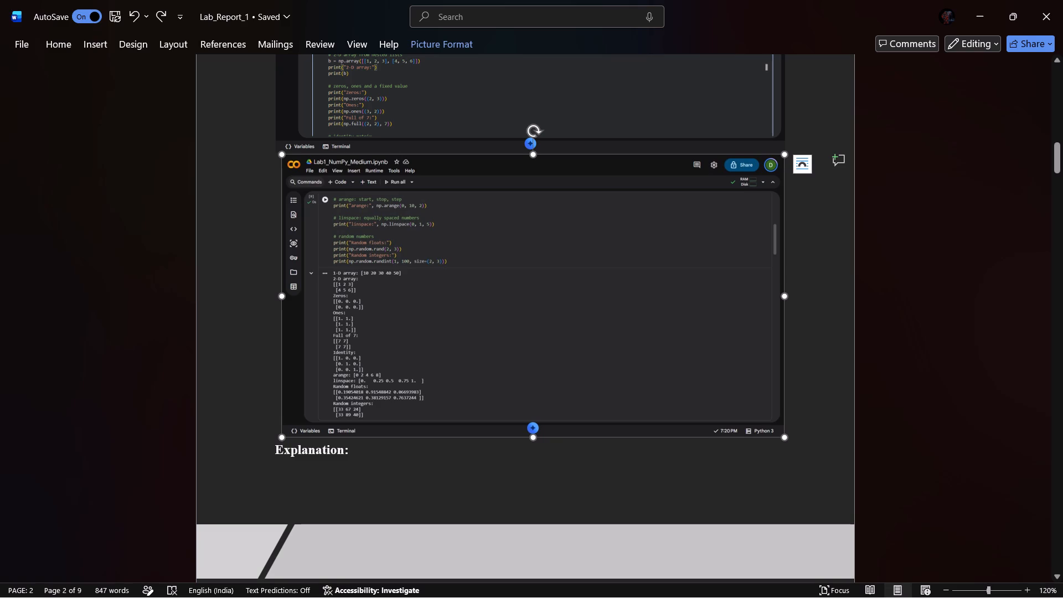
{"action": "scroll", "coordinate": [586, 328], "scroll_direction": "up", "scroll_amount": 1}
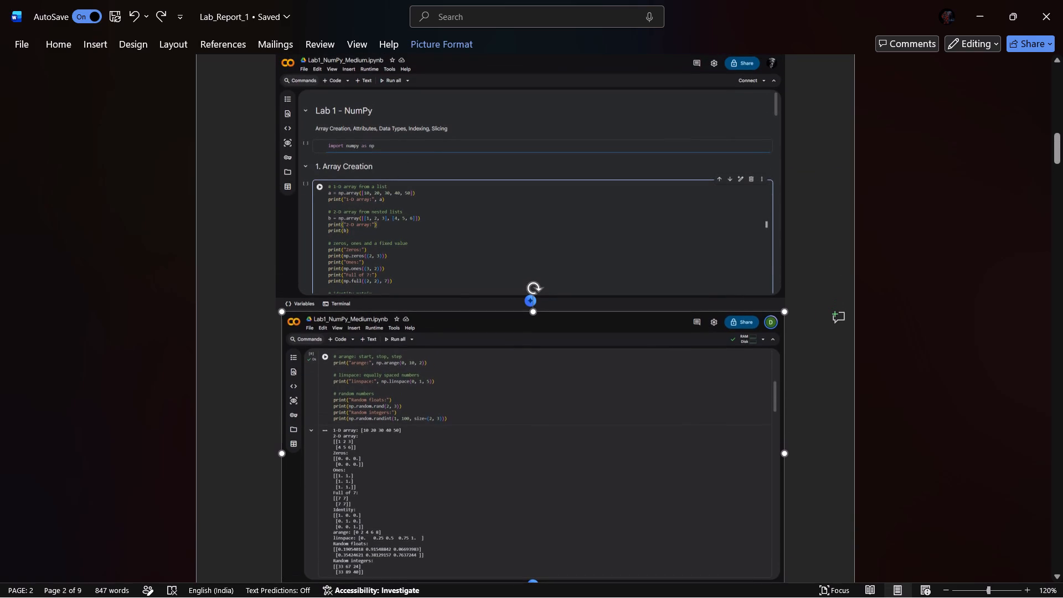
Review the Array Creation cell's code and output in the Colab notebook in Chrome, and return to the Word report.
{"action": "scroll", "coordinate": [586, 328], "scroll_direction": "down", "scroll_amount": 2}
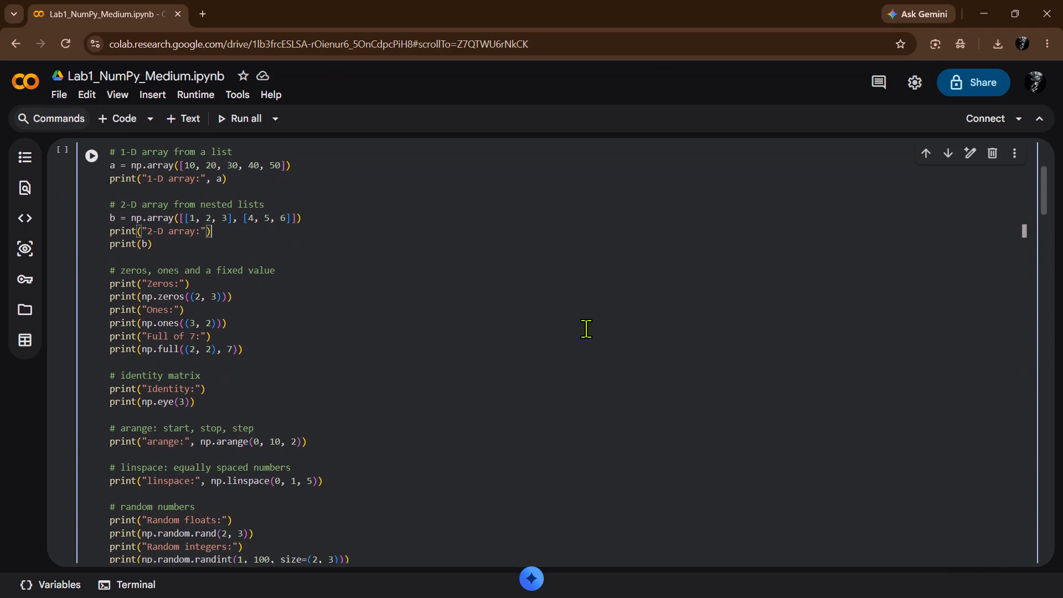
{"action": "scroll", "coordinate": [586, 328], "scroll_direction": "down", "scroll_amount": 2}
{"action": "scroll", "coordinate": [586, 328], "scroll_direction": "up", "scroll_amount": 1}
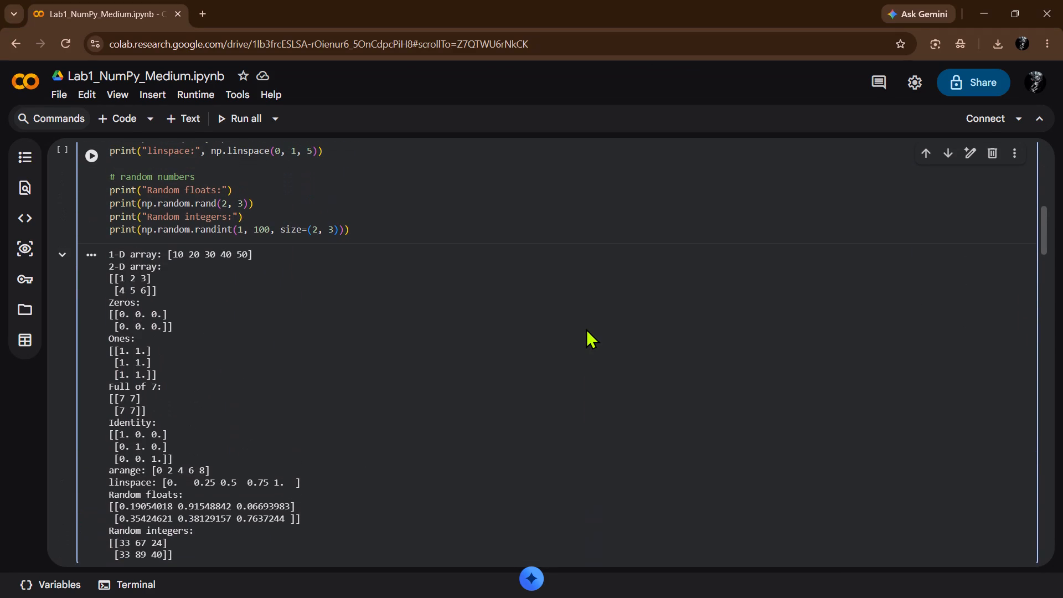
{"action": "scroll", "coordinate": [586, 328], "scroll_direction": "up", "scroll_amount": 1}
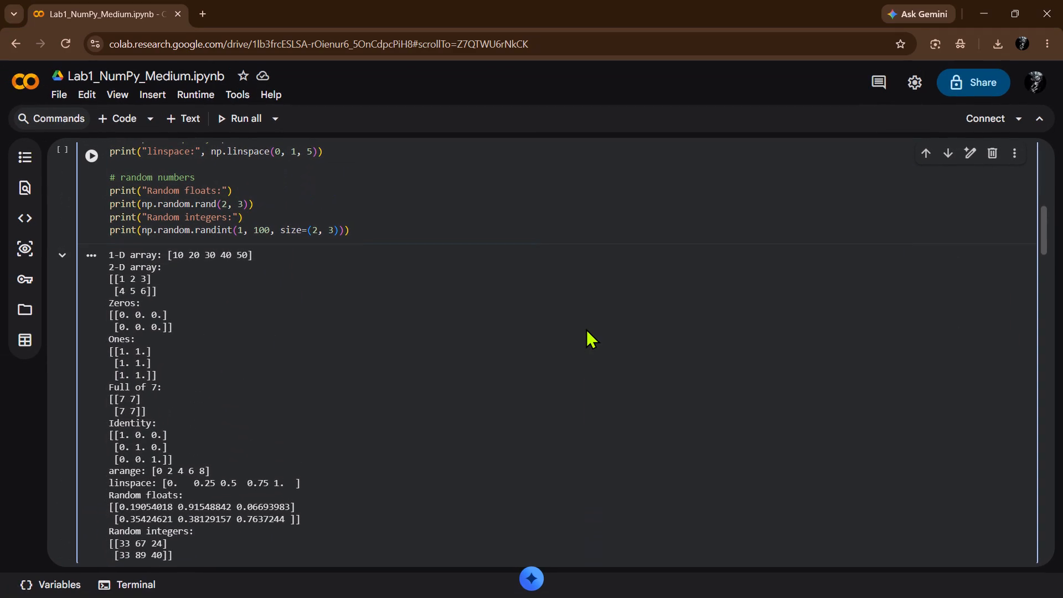
{"action": "scroll", "coordinate": [586, 328], "scroll_direction": "up", "scroll_amount": 6}
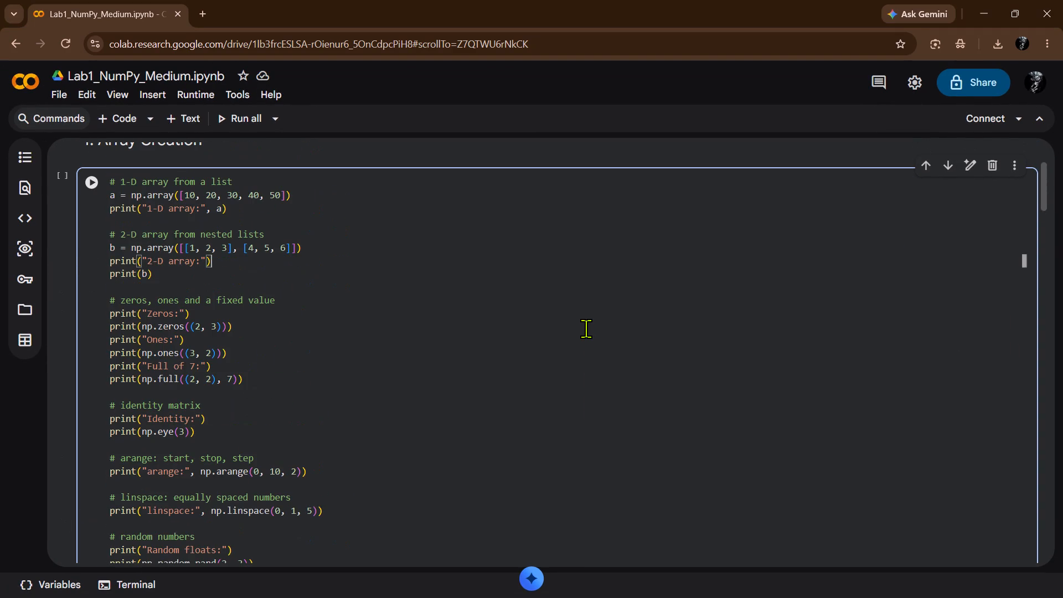
{"action": "scroll", "coordinate": [586, 328], "scroll_direction": "up", "scroll_amount": 3}
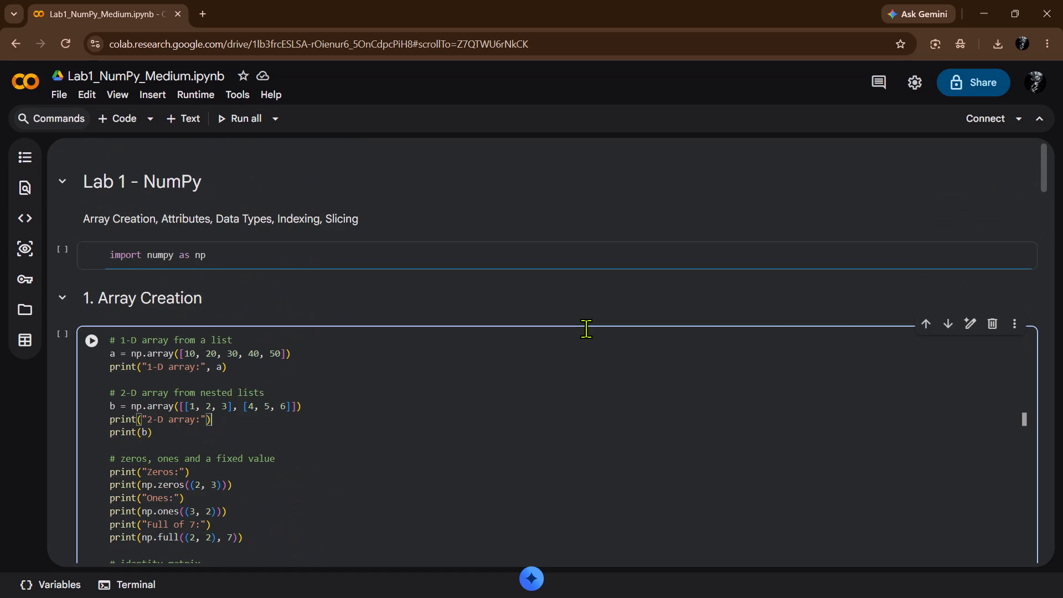
{"action": "scroll", "coordinate": [586, 328], "scroll_direction": "down", "scroll_amount": 1}
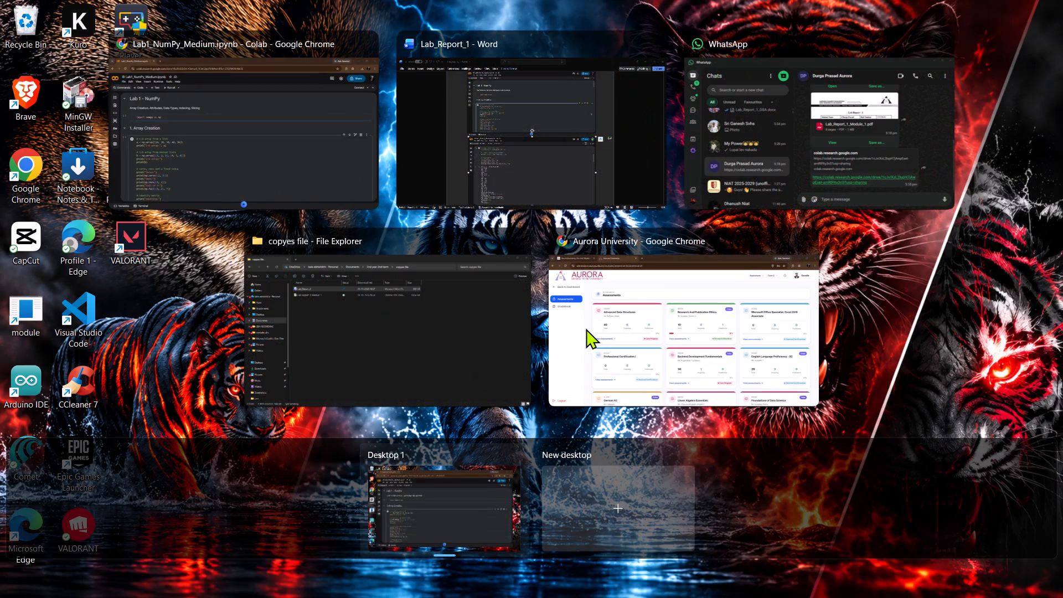
{"action": "left_click", "coordinate": [557, 80]}
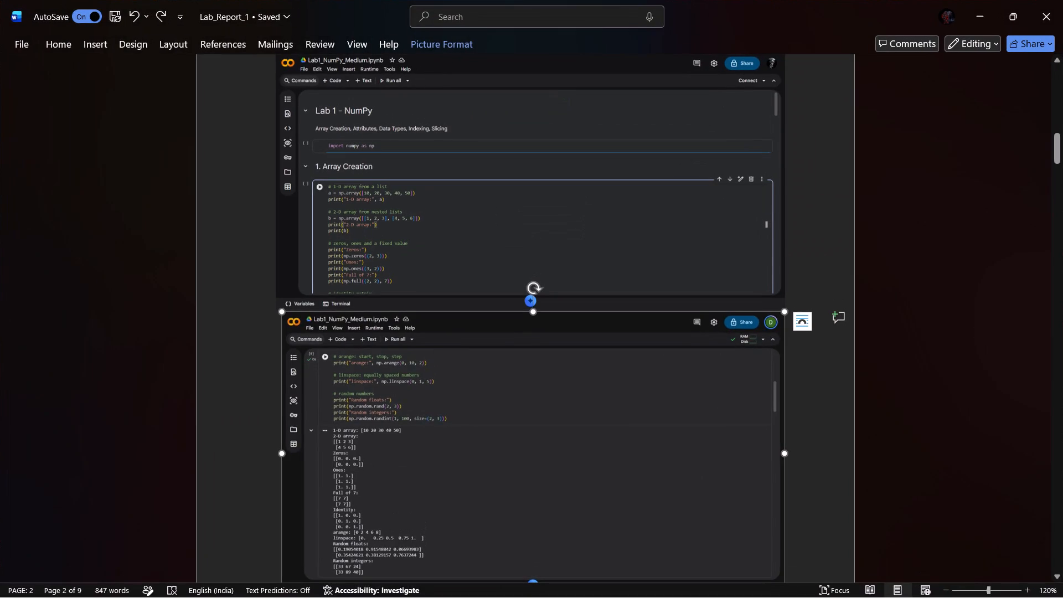
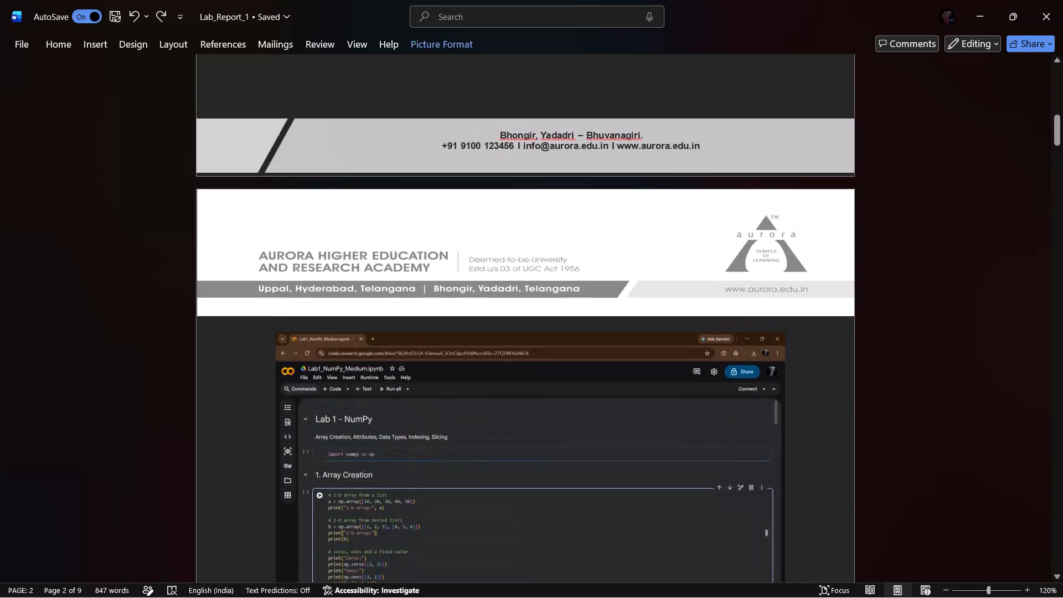
Compare the two stacked notebook screenshots on page 2 with the surrounding report layout.
{"action": "scroll", "coordinate": [548, 377], "scroll_direction": "up", "scroll_amount": 7}
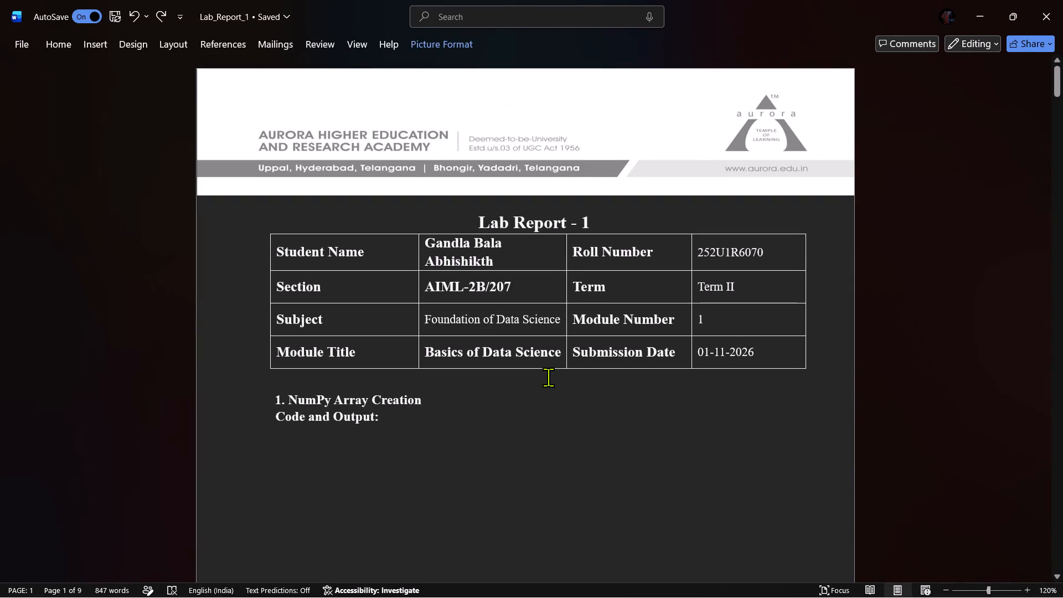
{"action": "scroll", "coordinate": [548, 377], "scroll_direction": "up", "scroll_amount": 1}
{"action": "scroll", "coordinate": [548, 377], "scroll_direction": "down", "scroll_amount": 10}
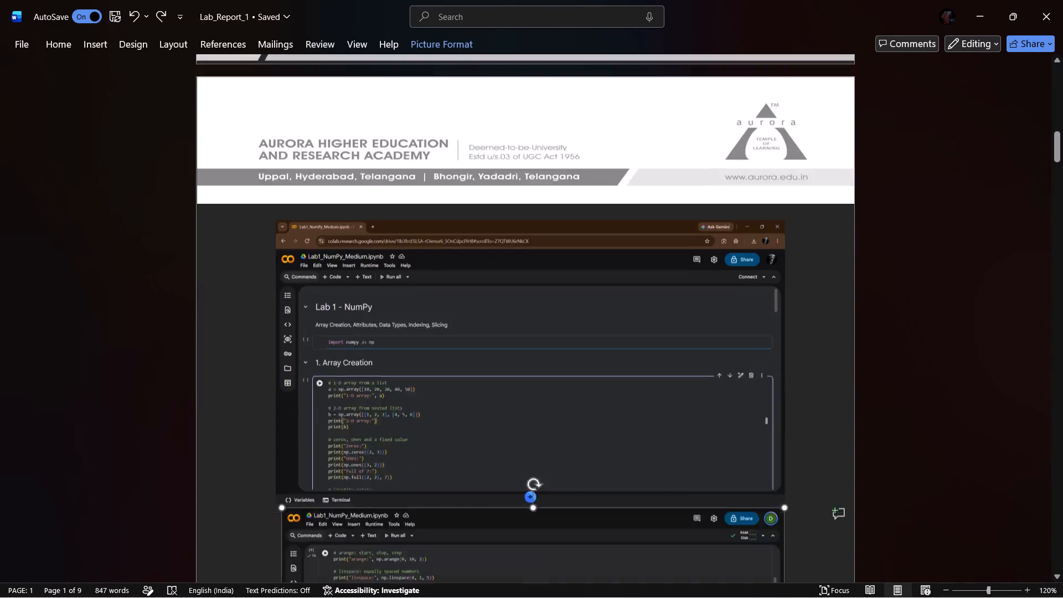
{"action": "scroll", "coordinate": [548, 377], "scroll_direction": "up", "scroll_amount": 1}
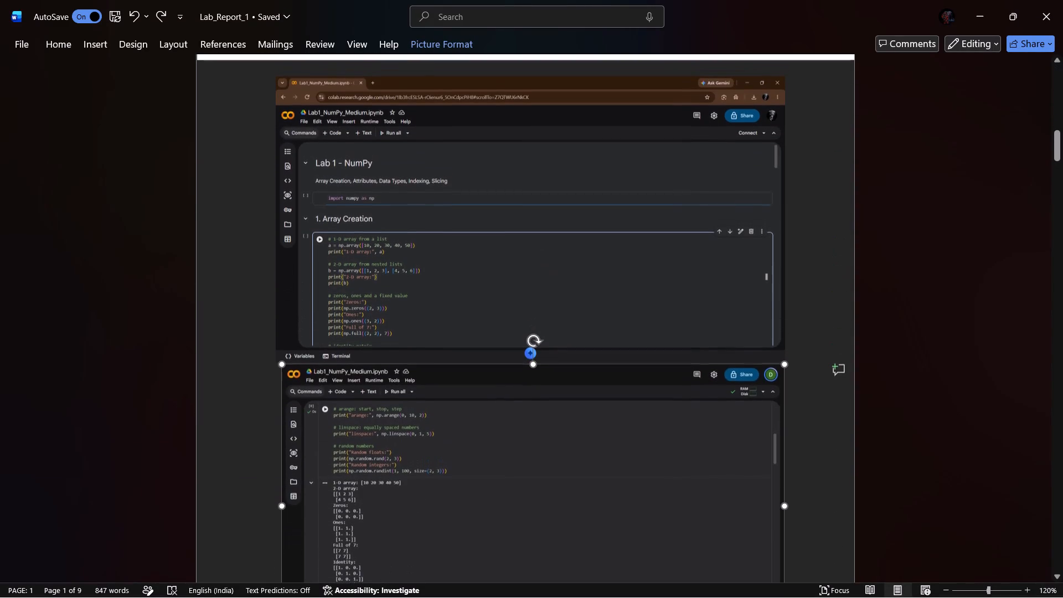
{"action": "scroll", "coordinate": [548, 377], "scroll_direction": "up", "scroll_amount": 1}
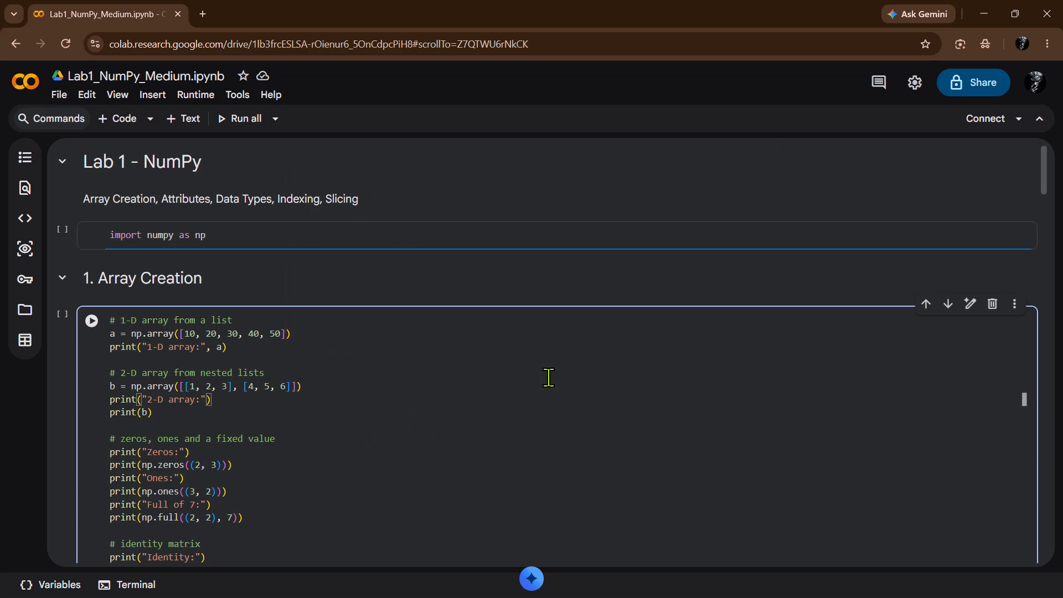
In Chrome, examine the Array Creation cell's code and output in the Colab notebook to see how much fits in one view.
{"action": "scroll", "coordinate": [548, 377], "scroll_direction": "up", "scroll_amount": 2}
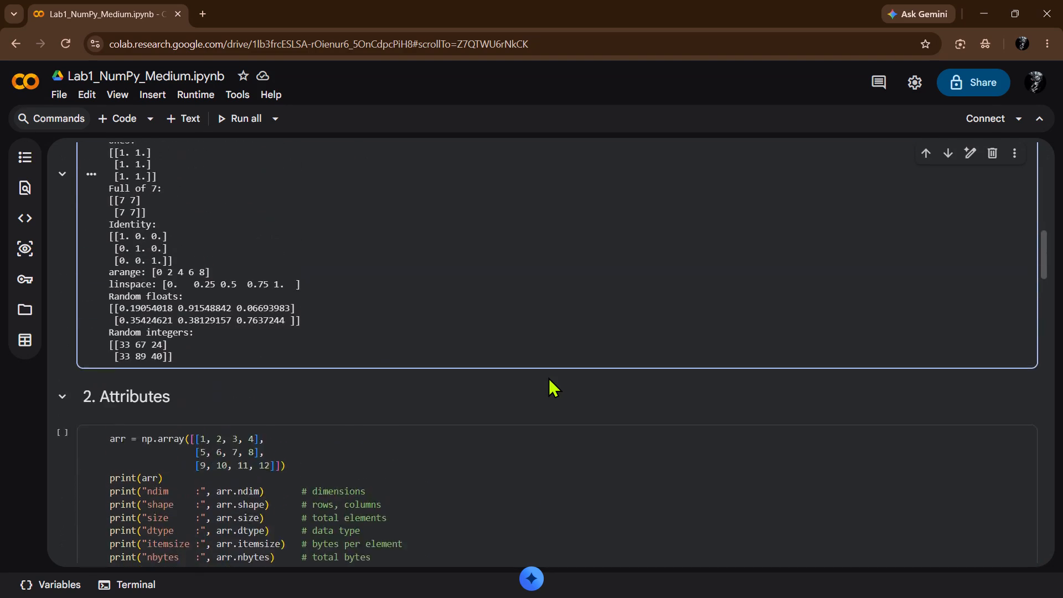
{"action": "scroll", "coordinate": [548, 377], "scroll_direction": "up", "scroll_amount": 2}
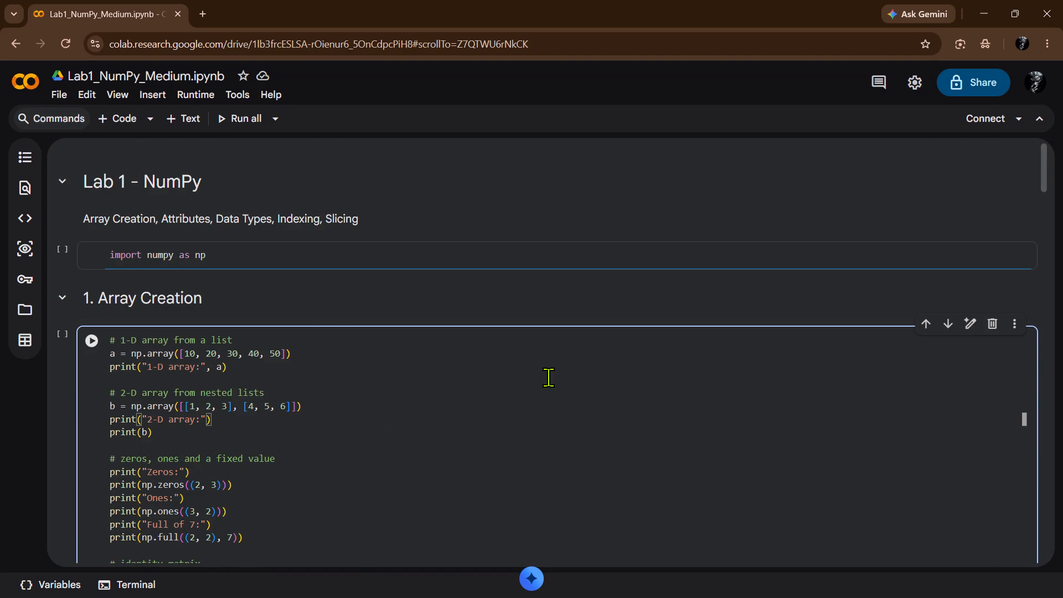
{"action": "right_click", "coordinate": [842, 597]}
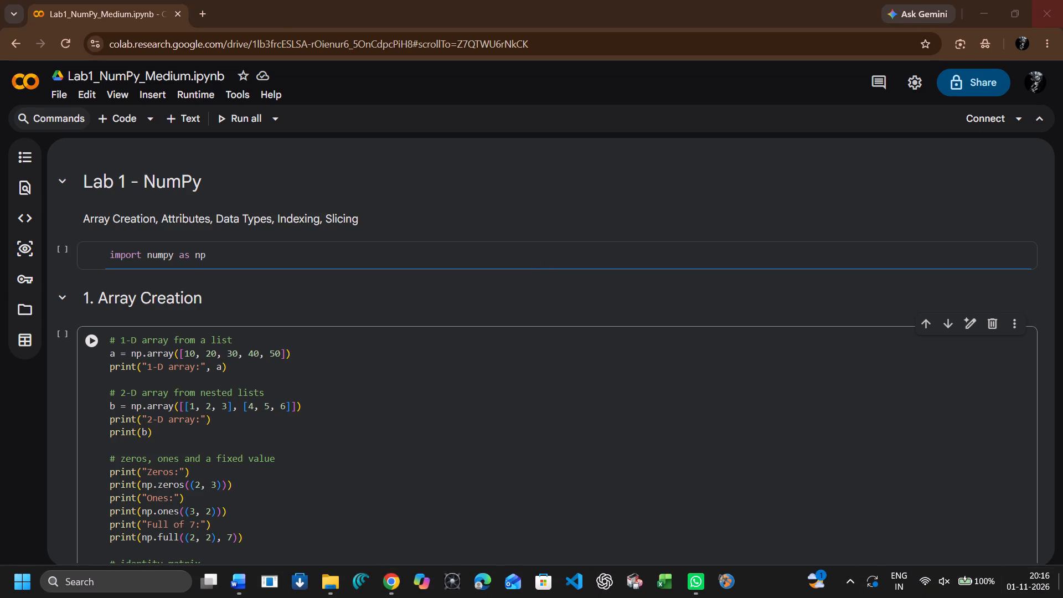
{"action": "scroll", "coordinate": [762, 485], "scroll_direction": "down", "scroll_amount": 5}
{"action": "scroll", "coordinate": [761, 484], "scroll_direction": "up", "scroll_amount": 5}
{"action": "scroll", "coordinate": [761, 484], "scroll_direction": "down", "scroll_amount": 4}
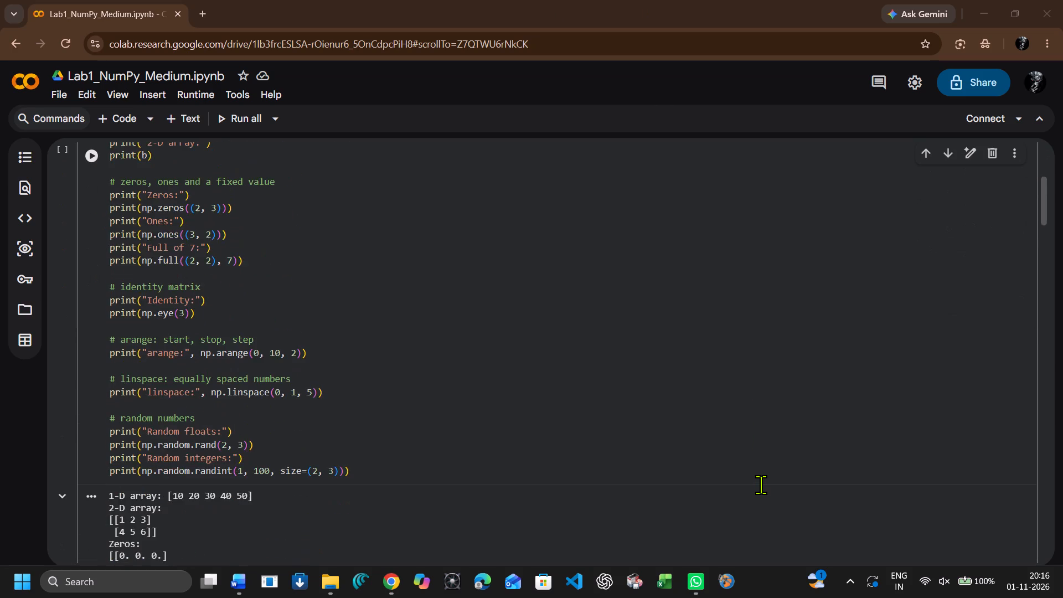
{"action": "scroll", "coordinate": [761, 484], "scroll_direction": "down", "scroll_amount": 2}
{"action": "scroll", "coordinate": [761, 484], "scroll_direction": "up", "scroll_amount": 1}
{"action": "scroll", "coordinate": [761, 484], "scroll_direction": "down", "scroll_amount": 2}
{"action": "scroll", "coordinate": [761, 484], "scroll_direction": "up", "scroll_amount": 2}
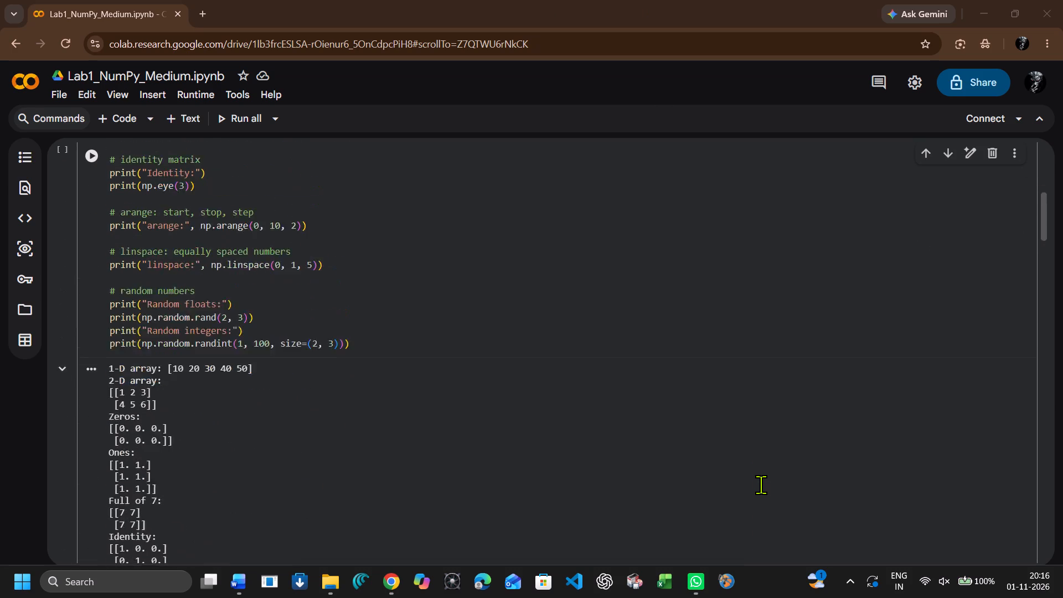
{"action": "scroll", "coordinate": [761, 484], "scroll_direction": "up", "scroll_amount": 3}
{"action": "scroll", "coordinate": [761, 484], "scroll_direction": "down", "scroll_amount": 1}
{"action": "scroll", "coordinate": [761, 484], "scroll_direction": "up", "scroll_amount": 1}
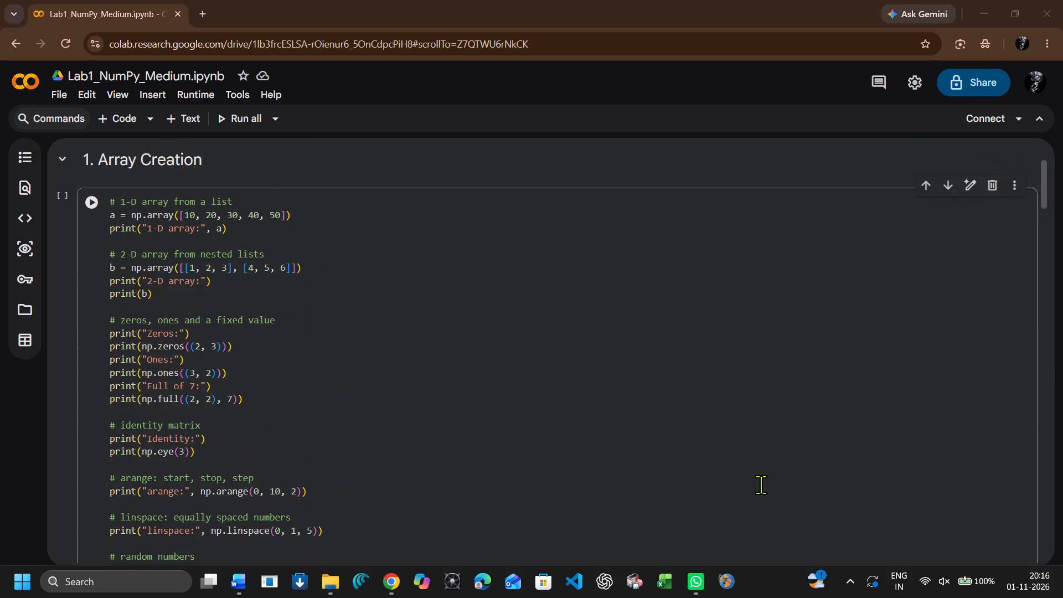
{"action": "scroll", "coordinate": [761, 484], "scroll_direction": "down", "scroll_amount": 1}
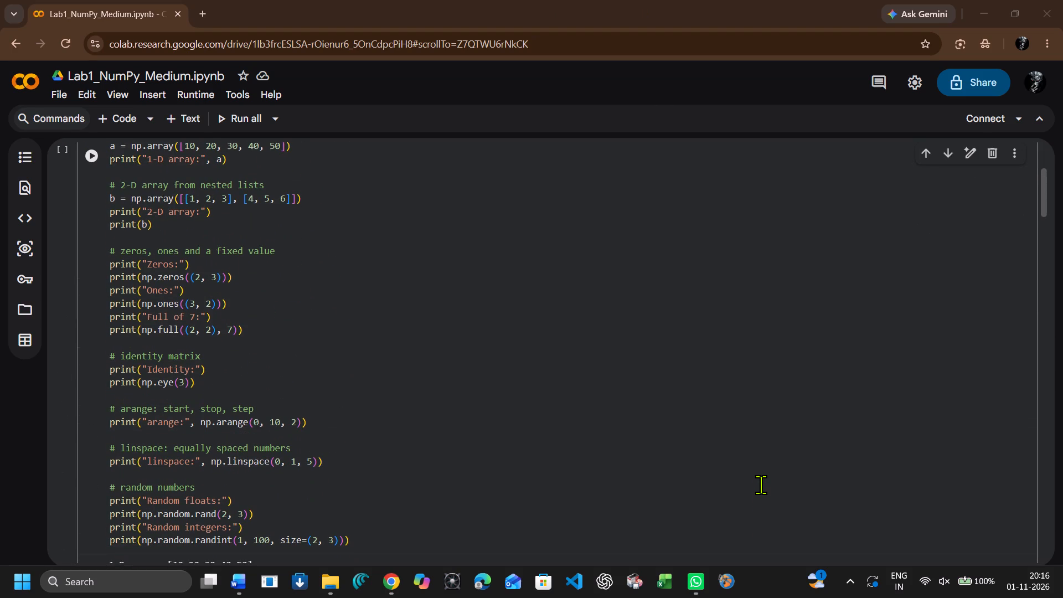
Reduce the notebook page zoom to 80% so the end of the Array Creation code and its full output fit together.
{"action": "left_click", "coordinate": [1054, 36]}
{"action": "left_click", "coordinate": [959, 362]}
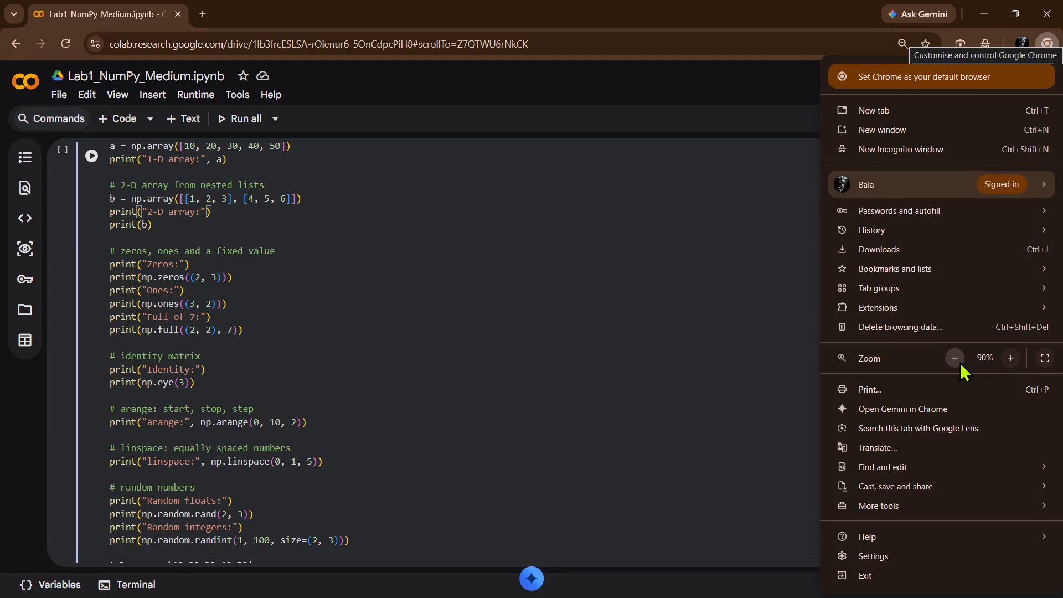
{"action": "scroll", "coordinate": [446, 325], "scroll_direction": "down", "scroll_amount": 1}
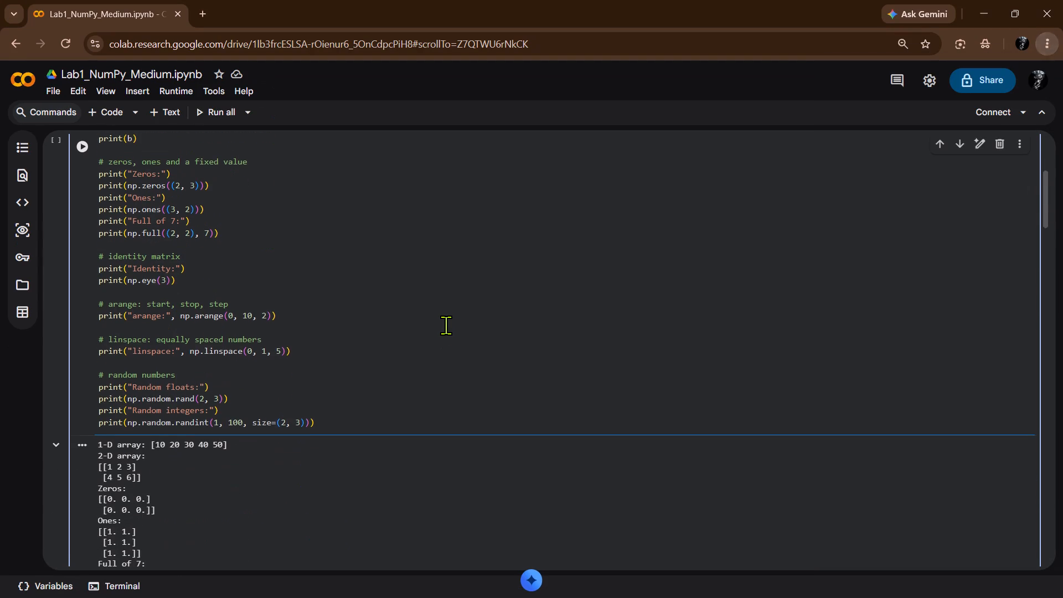
{"action": "scroll", "coordinate": [446, 325], "scroll_direction": "down", "scroll_amount": 2}
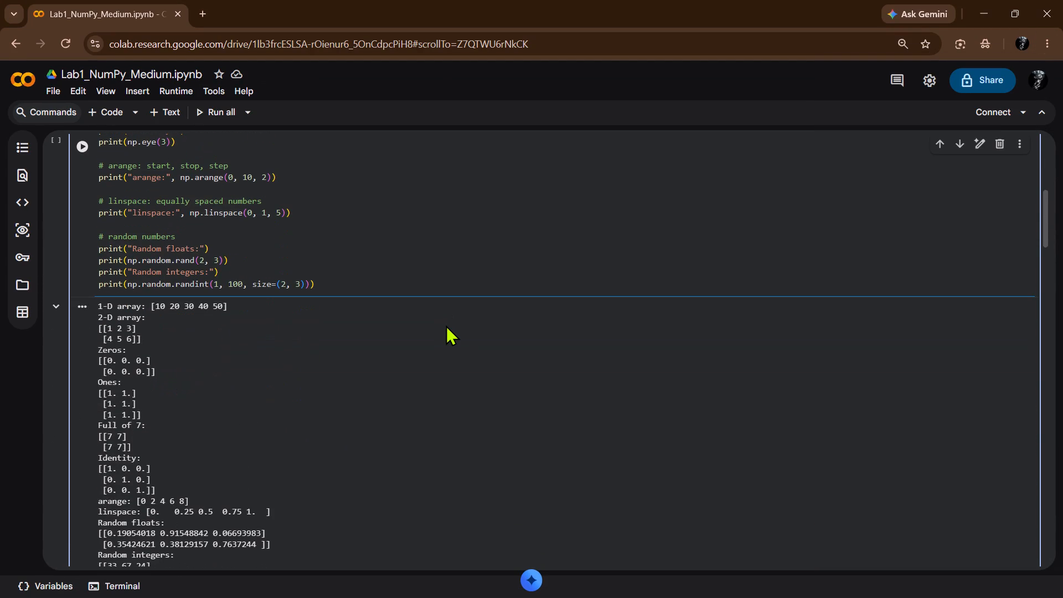
{"action": "left_click", "coordinate": [1055, 51]}
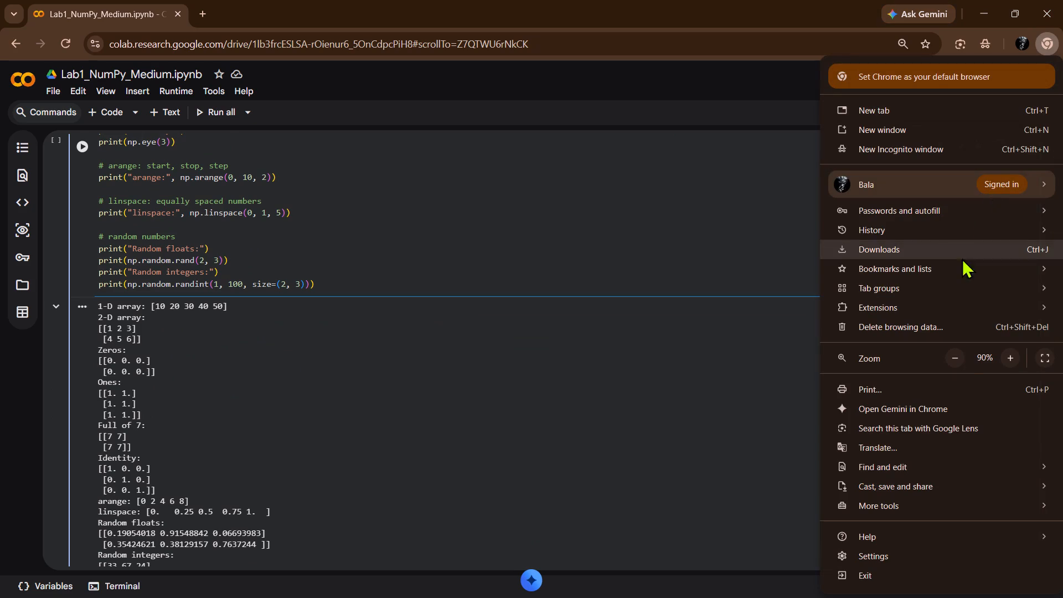
{"action": "left_click", "coordinate": [959, 364]}
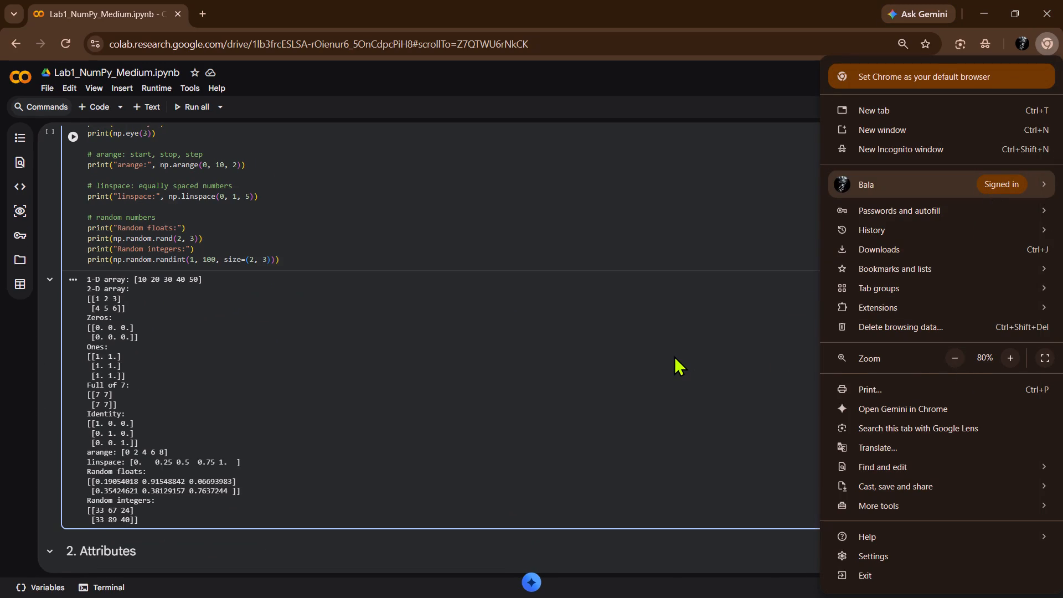
Capture a screenshot of the notebook showing the Array Creation code from the np.full line onward together with its complete output.
{"action": "scroll", "coordinate": [674, 355], "scroll_direction": "up", "scroll_amount": 1}
{"action": "scroll", "coordinate": [674, 355], "scroll_direction": "down", "scroll_amount": 2}
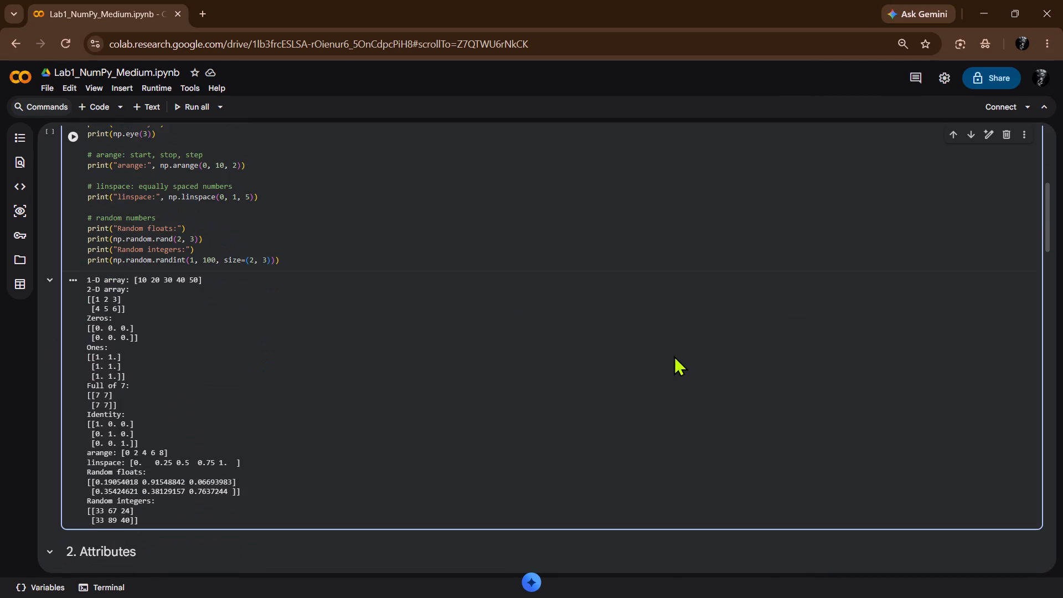
{"action": "scroll", "coordinate": [674, 355], "scroll_direction": "up", "scroll_amount": 1}
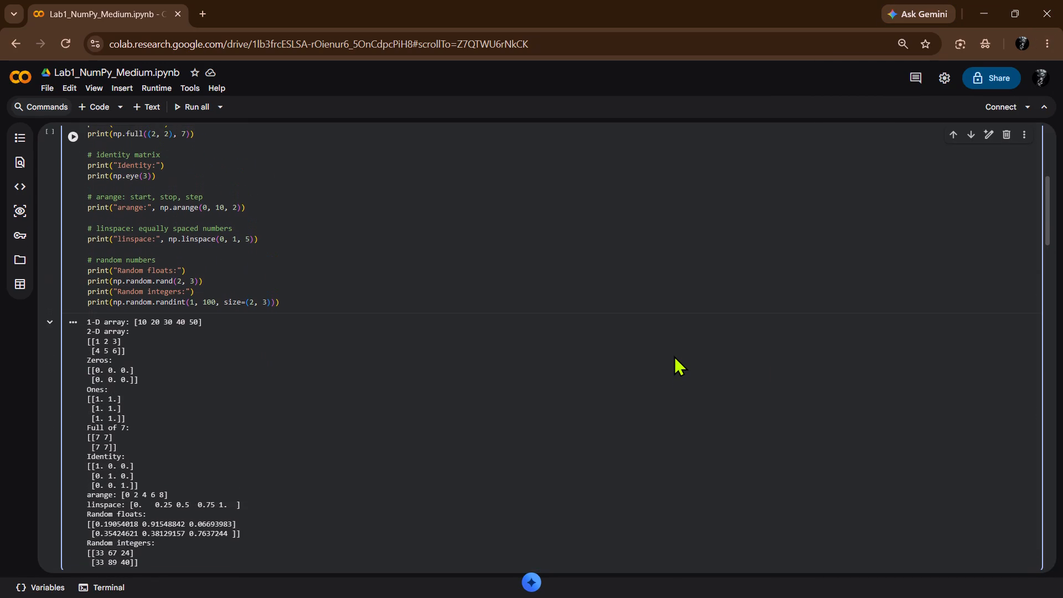
{"action": "scroll", "coordinate": [674, 355], "scroll_direction": "up", "scroll_amount": 1}
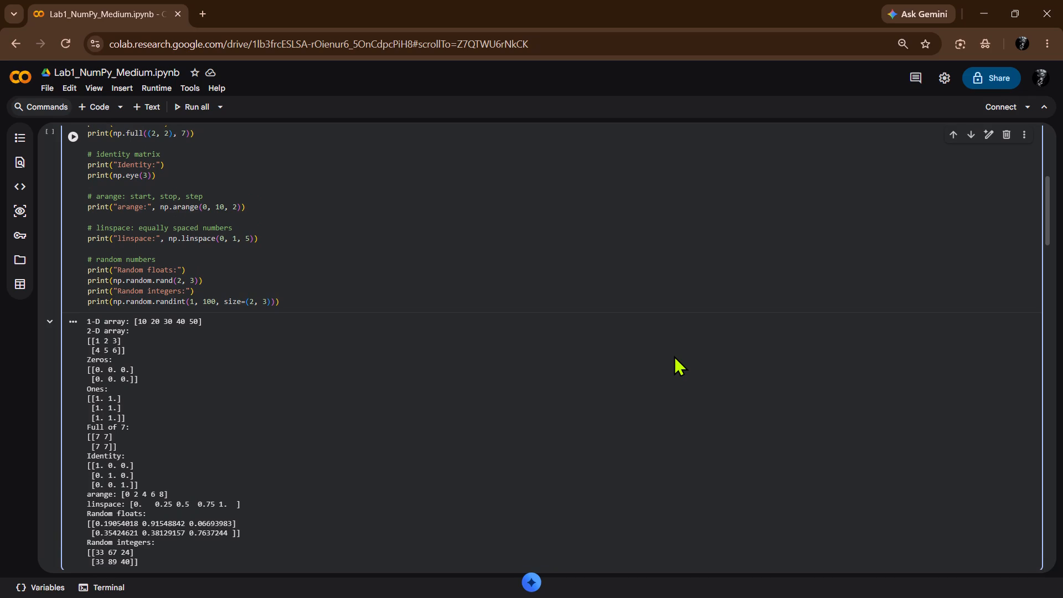
{"action": "key", "text": "Print"}
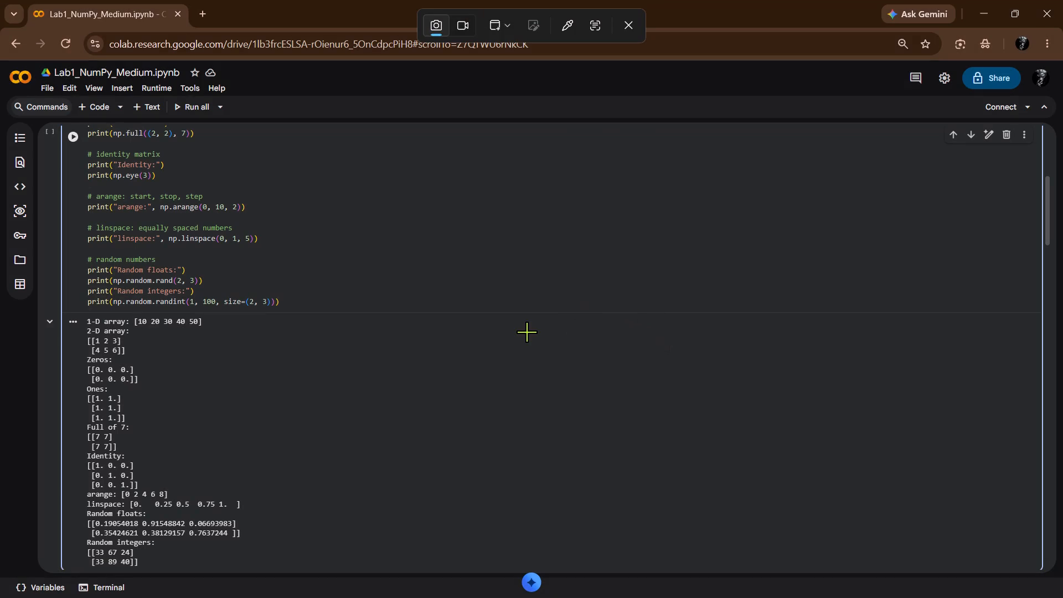
{"action": "left_click", "coordinate": [527, 332]}
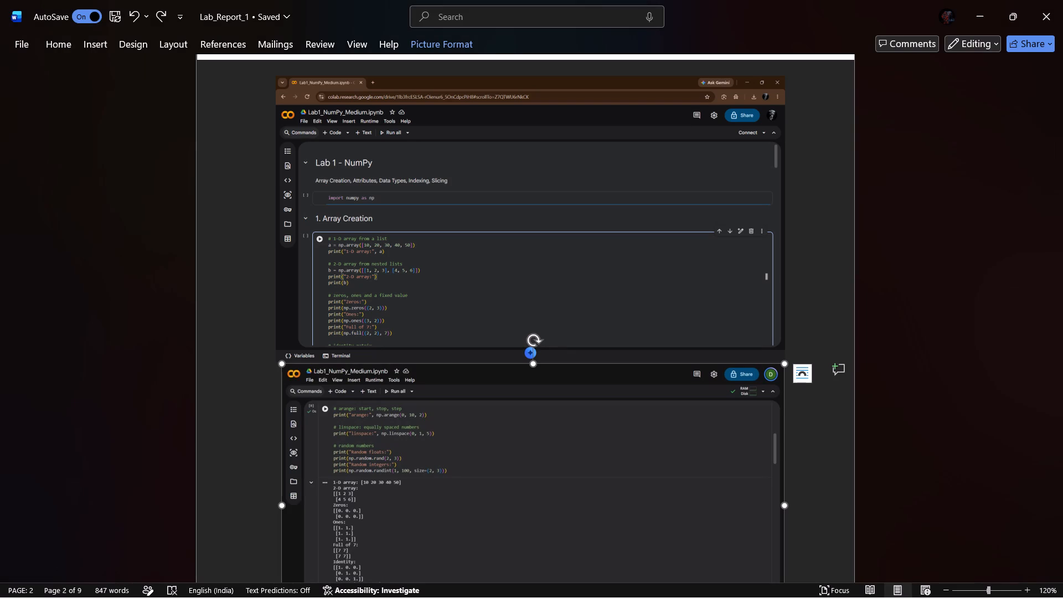
In the Word report, replace the lower notebook screenshot on page 2 with the newly captured one.
{"action": "key", "text": "BackSpace"}
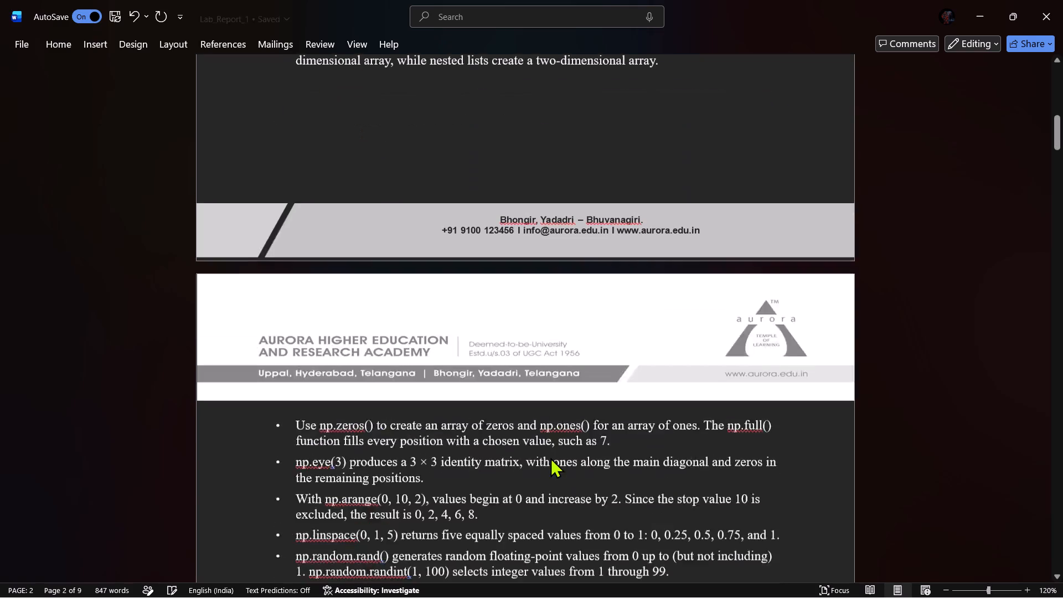
{"action": "key", "text": "ctrl+v"}
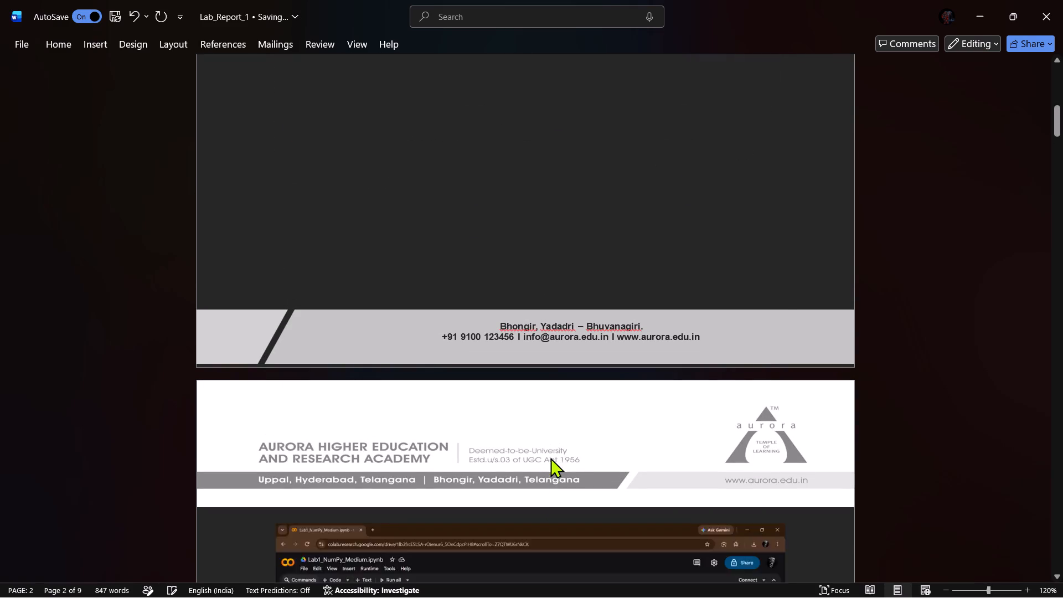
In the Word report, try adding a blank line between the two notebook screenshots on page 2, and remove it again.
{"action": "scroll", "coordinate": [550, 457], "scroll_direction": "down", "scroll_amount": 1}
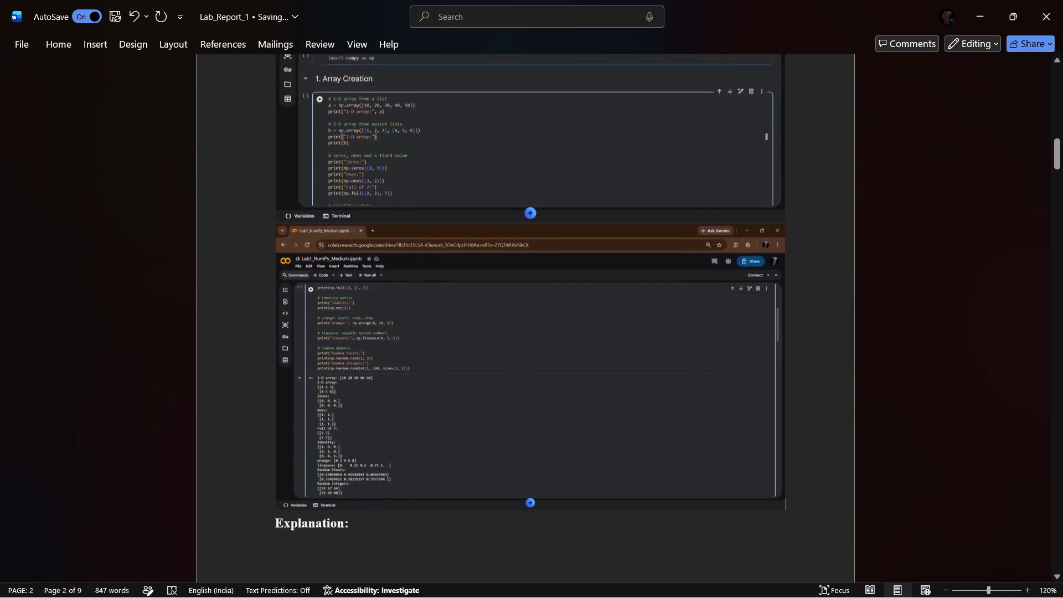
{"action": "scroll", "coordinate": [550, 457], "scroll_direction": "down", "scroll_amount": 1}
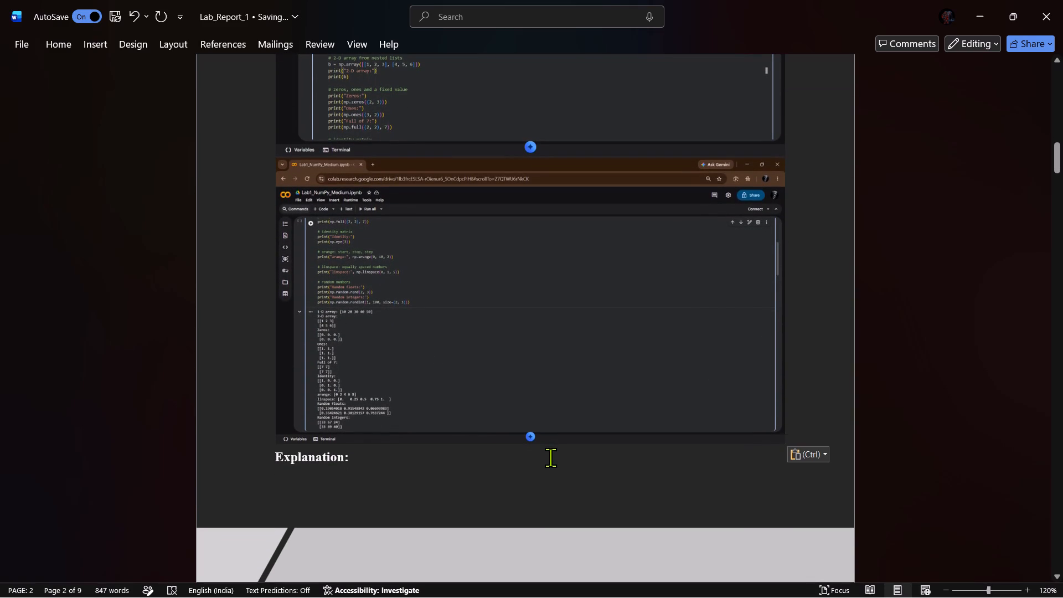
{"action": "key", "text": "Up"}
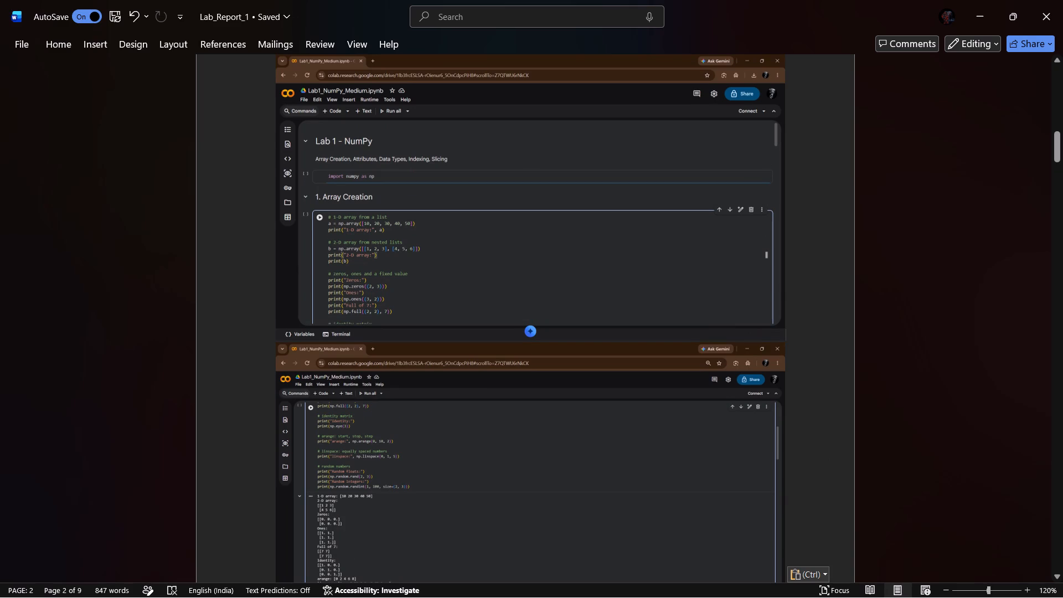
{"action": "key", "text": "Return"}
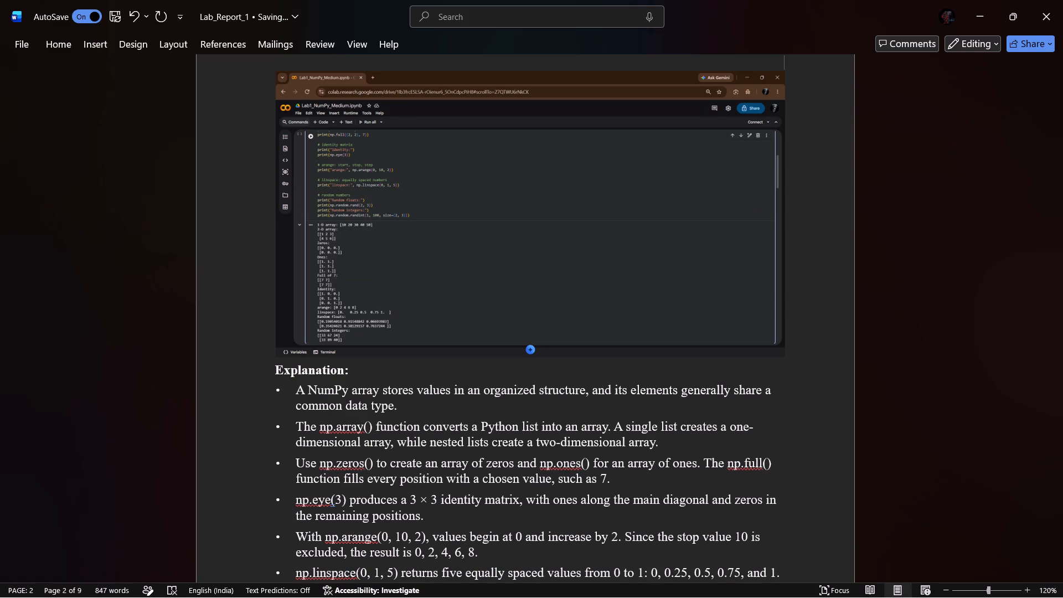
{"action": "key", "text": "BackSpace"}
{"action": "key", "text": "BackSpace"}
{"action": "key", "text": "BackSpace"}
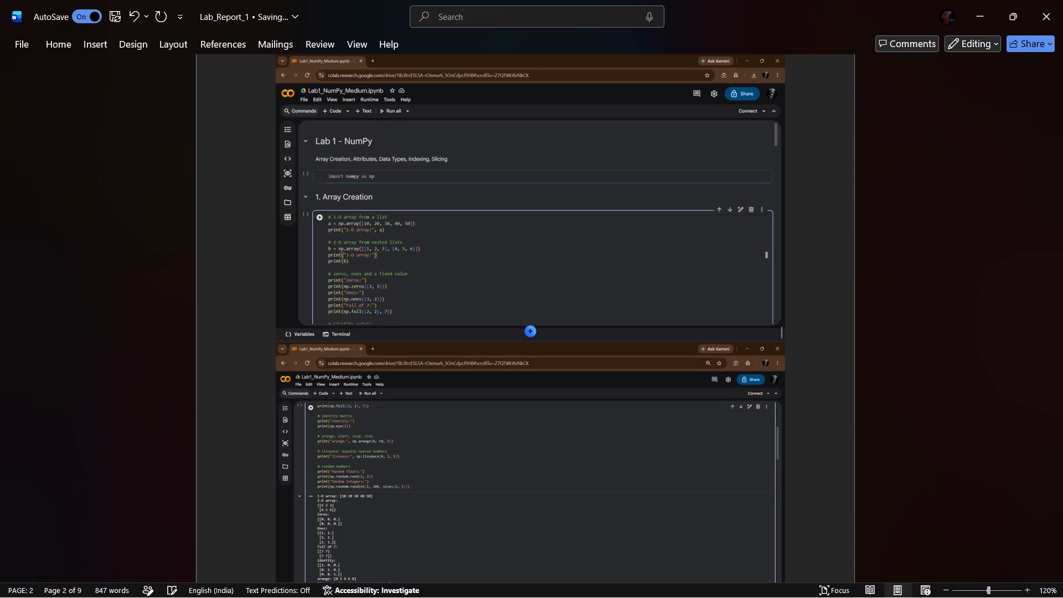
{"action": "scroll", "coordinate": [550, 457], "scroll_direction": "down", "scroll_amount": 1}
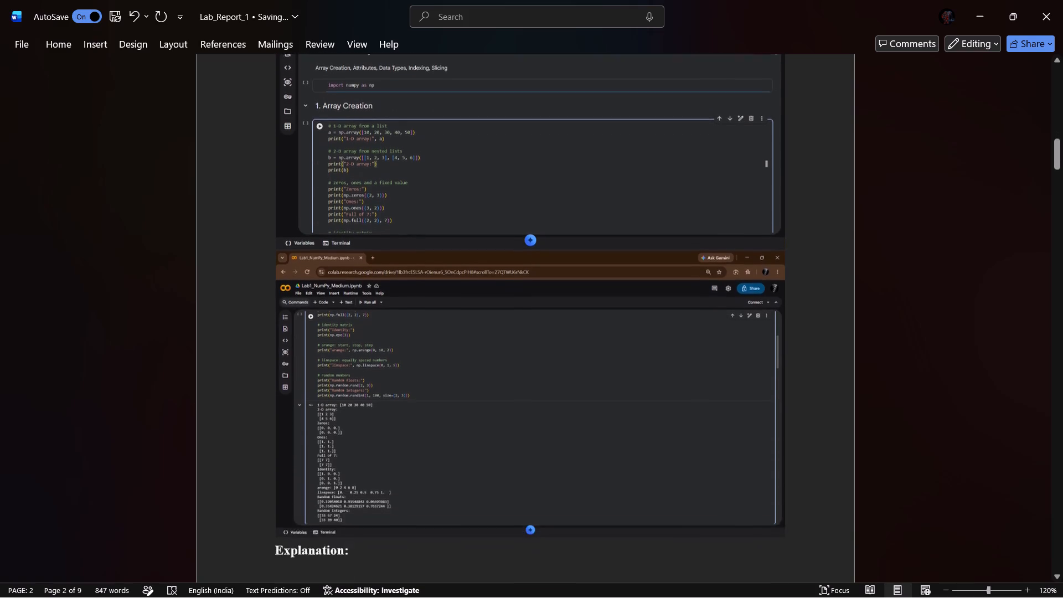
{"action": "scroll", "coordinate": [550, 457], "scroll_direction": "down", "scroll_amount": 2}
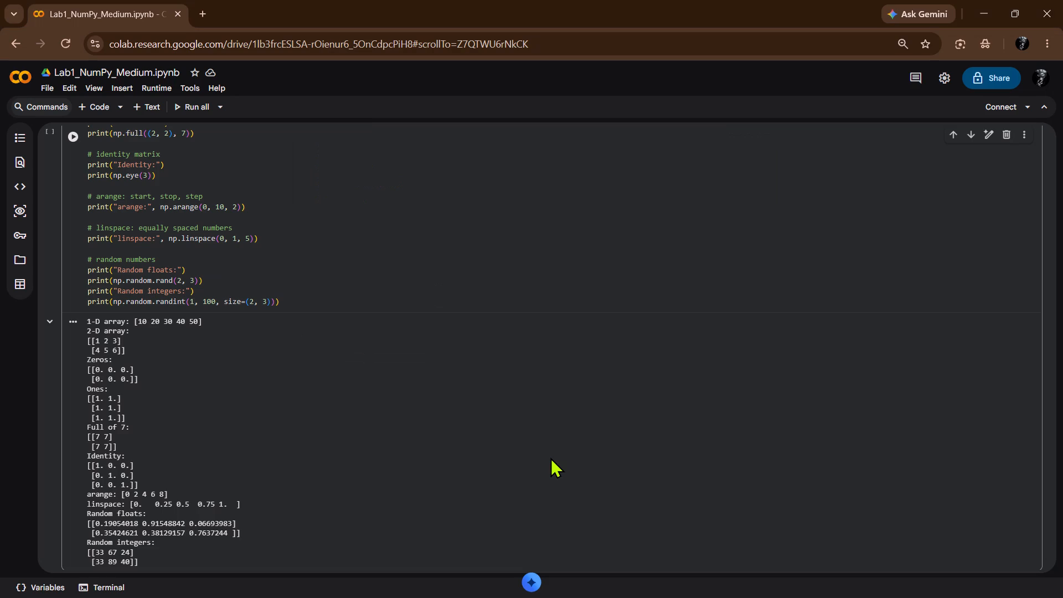
Return to the Colab notebook in Chrome and restore its page zoom to 100%.
{"action": "scroll", "coordinate": [550, 457], "scroll_direction": "up", "scroll_amount": 6}
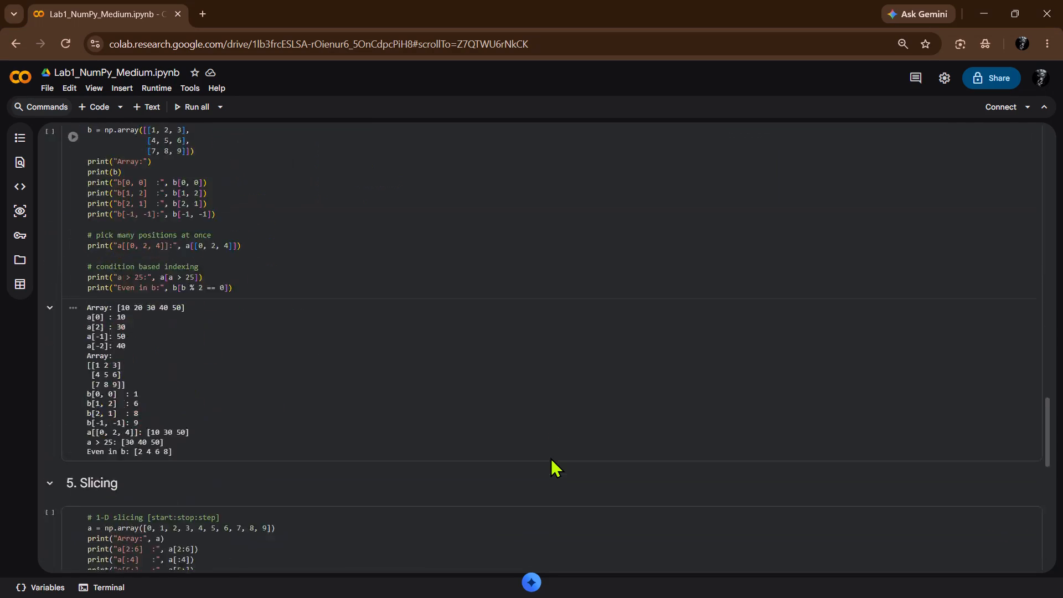
{"action": "scroll", "coordinate": [550, 457], "scroll_direction": "up", "scroll_amount": 12}
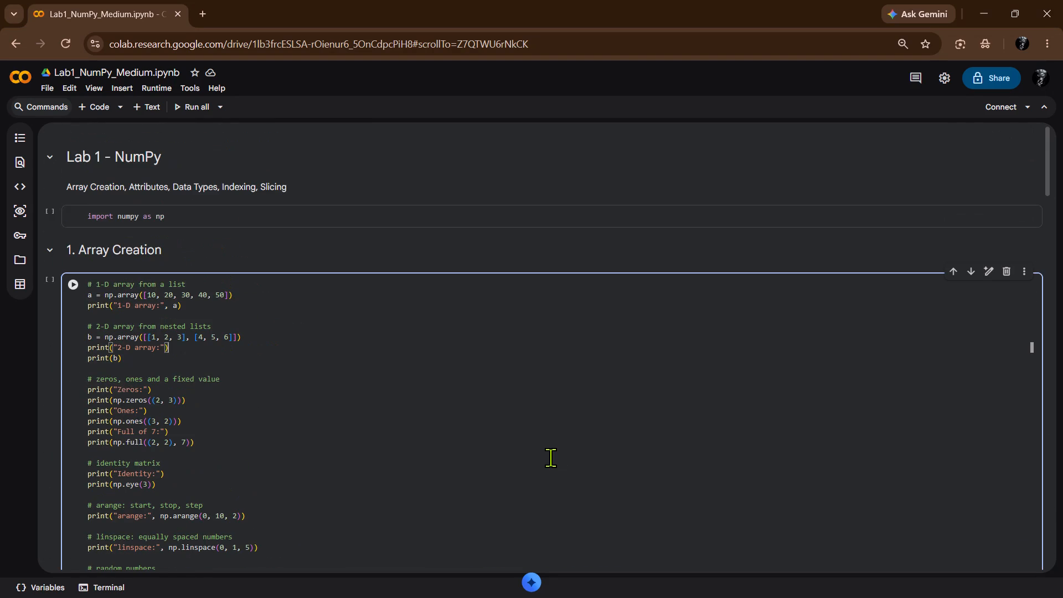
{"action": "left_click", "coordinate": [1051, 41]}
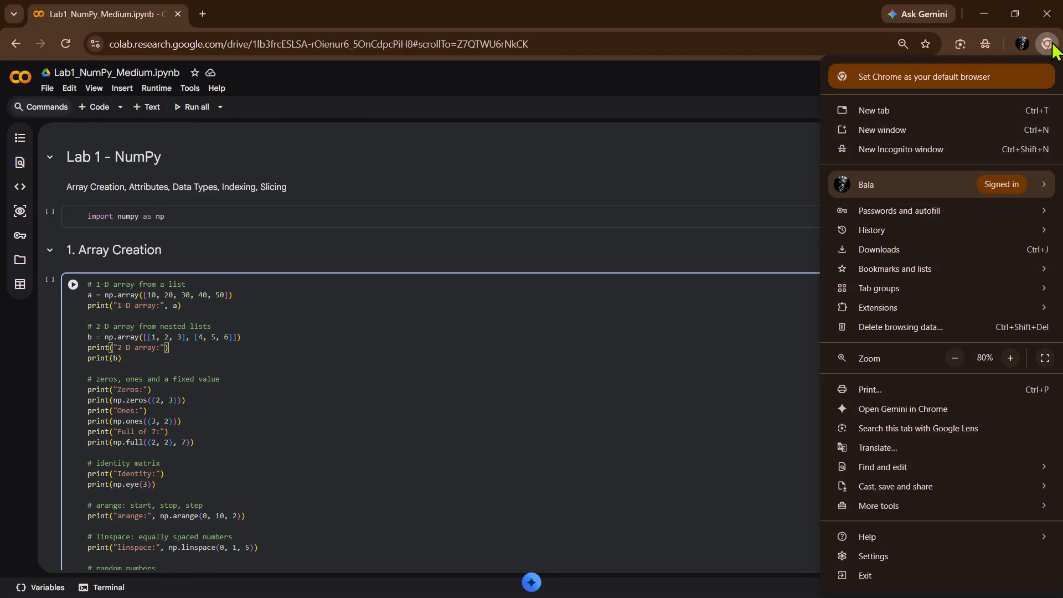
{"action": "left_click", "coordinate": [999, 362]}
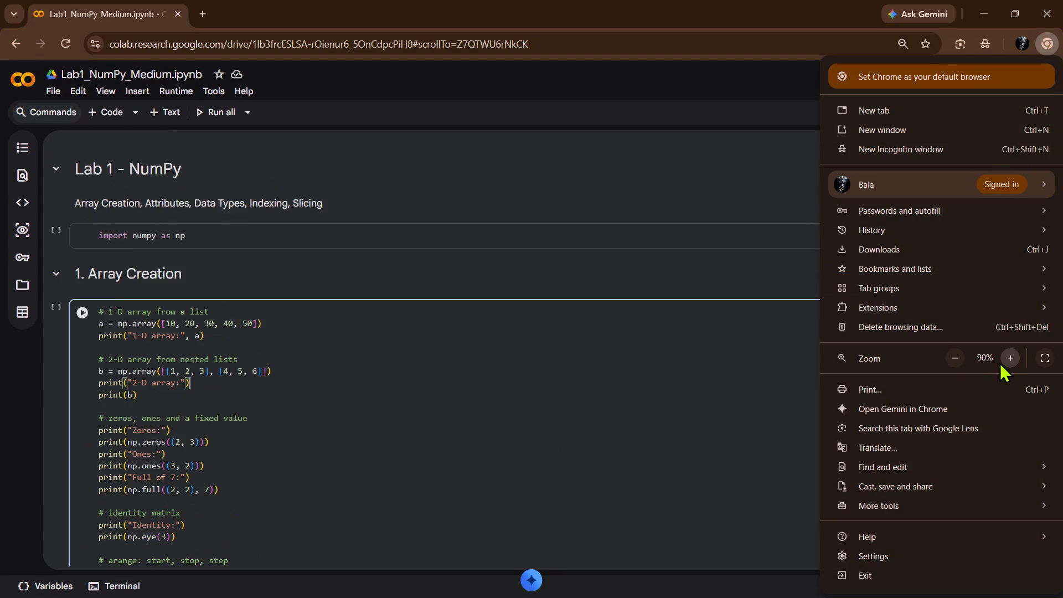
{"action": "left_click", "coordinate": [999, 362]}
{"action": "scroll", "coordinate": [648, 369], "scroll_direction": "down", "scroll_amount": 3}
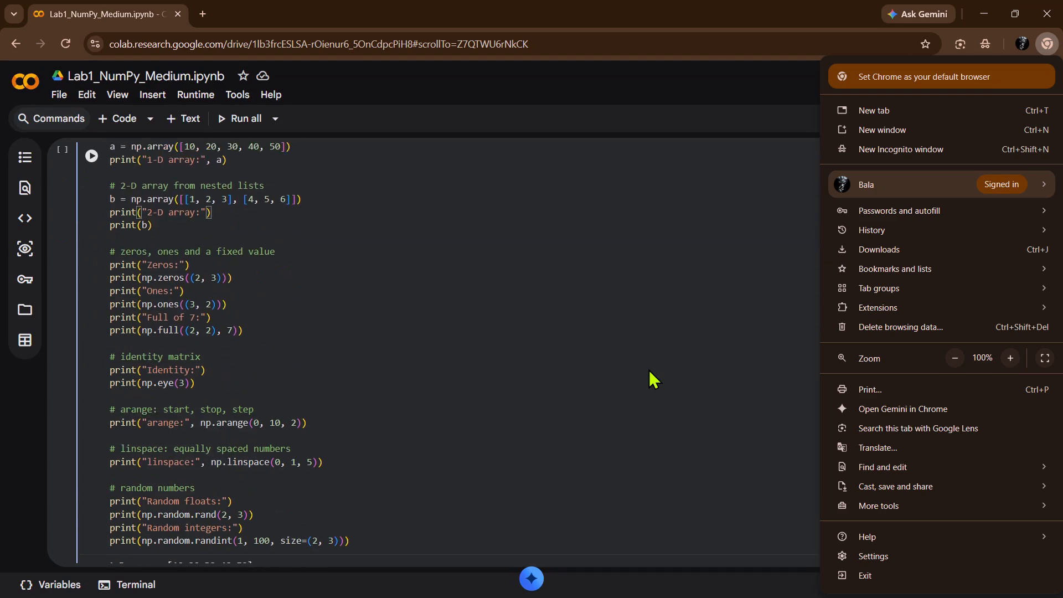
{"action": "scroll", "coordinate": [648, 369], "scroll_direction": "down", "scroll_amount": 1}
{"action": "left_click", "coordinate": [648, 369]}
{"action": "scroll", "coordinate": [648, 369], "scroll_direction": "down", "scroll_amount": 3}
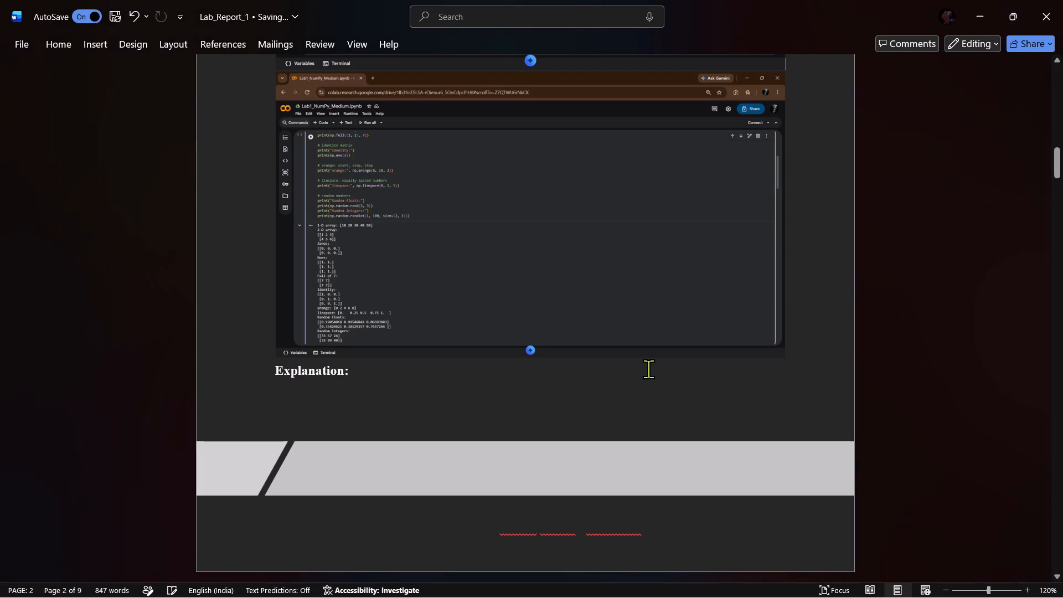
In the Word report, review the Array Creation pages and continue through the NumPy Attributes screenshots to their explanation.
{"action": "scroll", "coordinate": [648, 369], "scroll_direction": "down", "scroll_amount": 4}
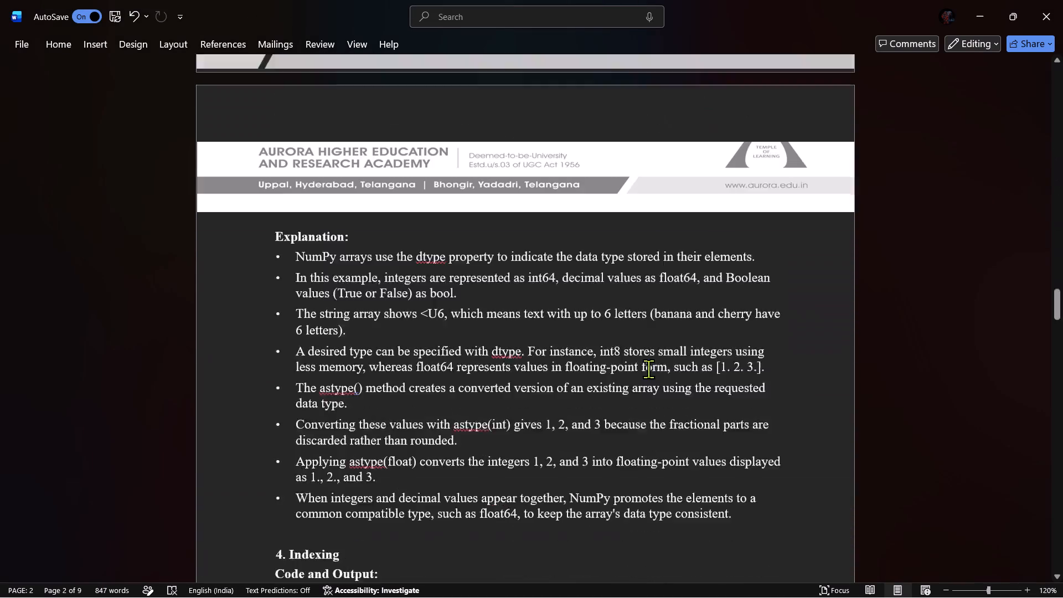
{"action": "scroll", "coordinate": [648, 369], "scroll_direction": "up", "scroll_amount": 12}
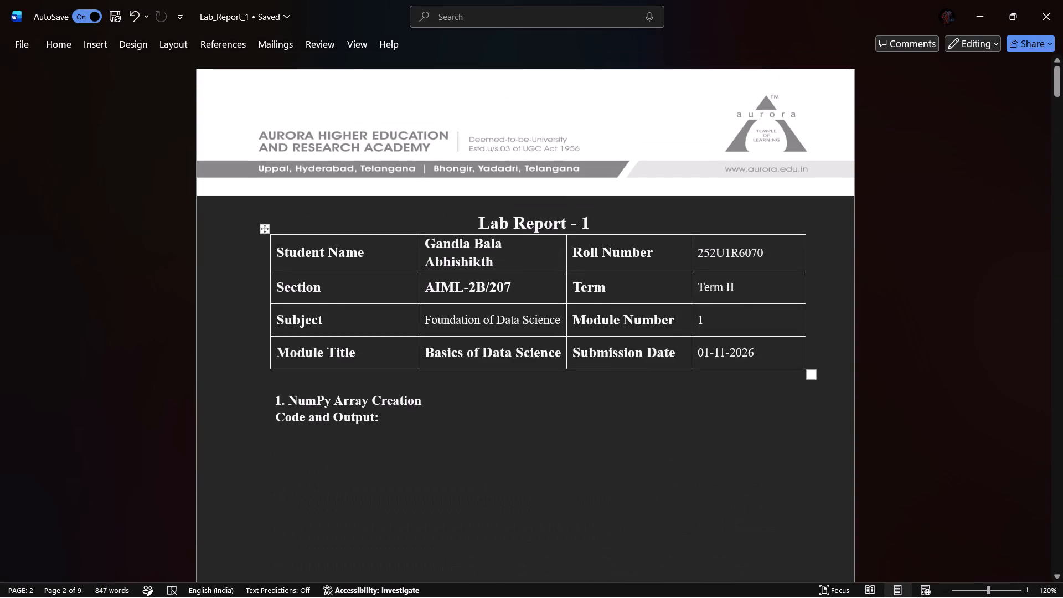
{"action": "scroll", "coordinate": [648, 369], "scroll_direction": "down", "scroll_amount": 7}
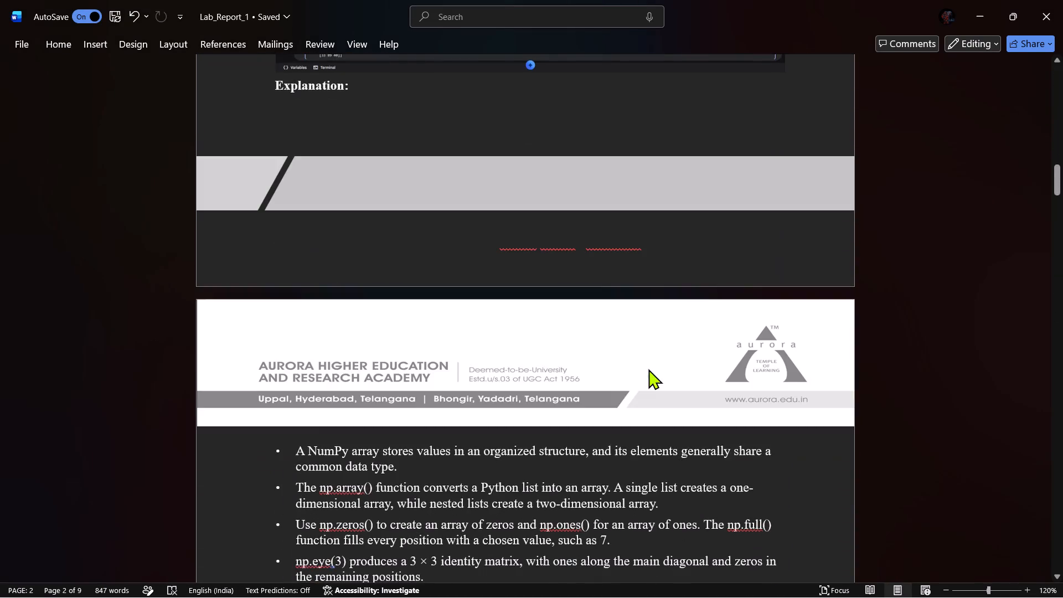
{"action": "scroll", "coordinate": [648, 369], "scroll_direction": "down", "scroll_amount": 5}
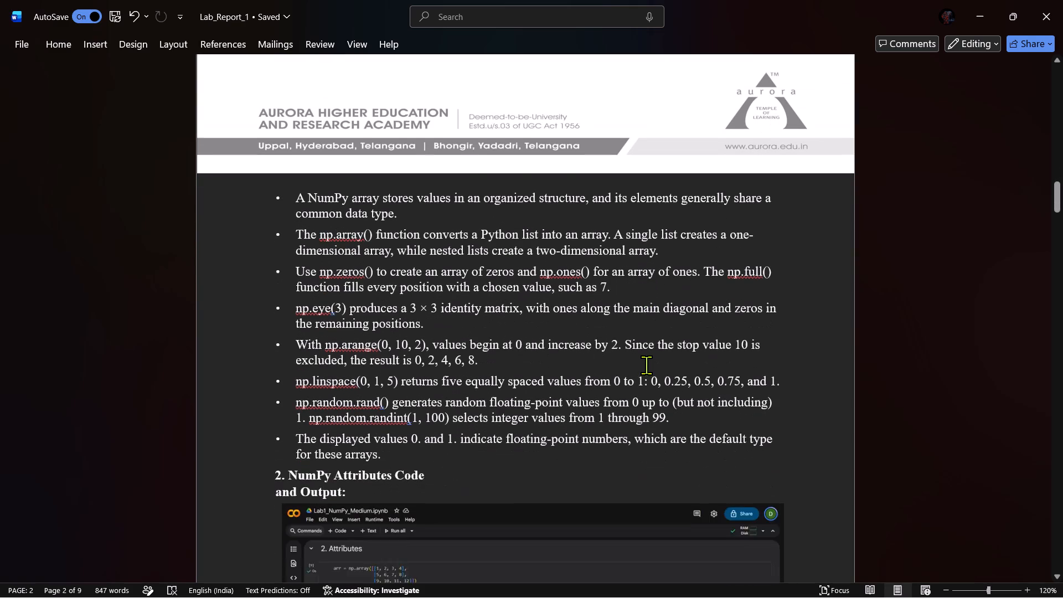
{"action": "scroll", "coordinate": [646, 365], "scroll_direction": "down", "scroll_amount": 16}
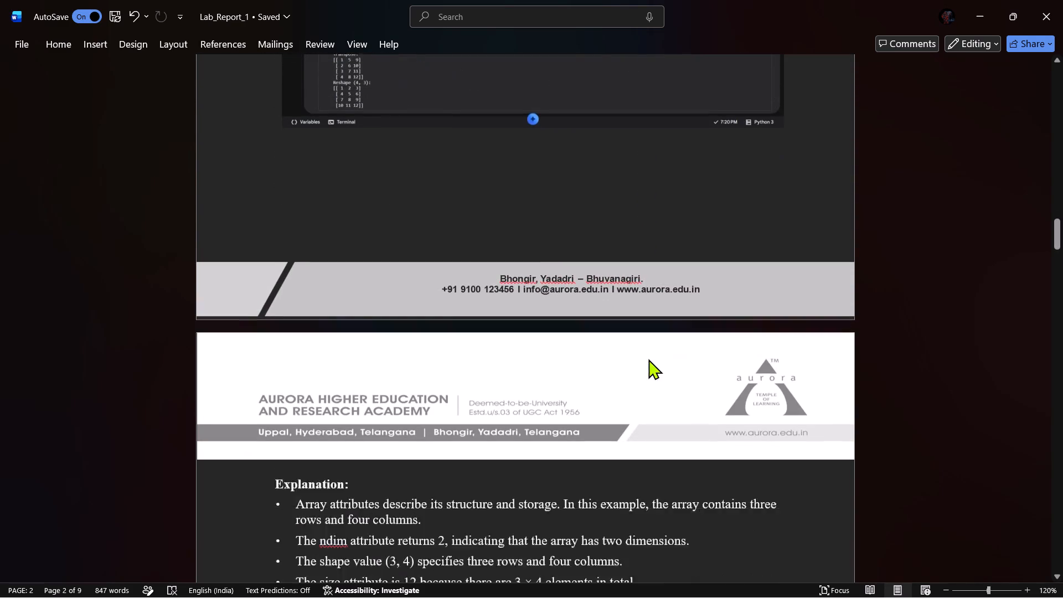
Review the report from the NumPy Attributes explanation through the NumPy Data Types section and back to the NumPy Attributes screenshot.
{"action": "scroll", "coordinate": [648, 358], "scroll_direction": "down", "scroll_amount": 19}
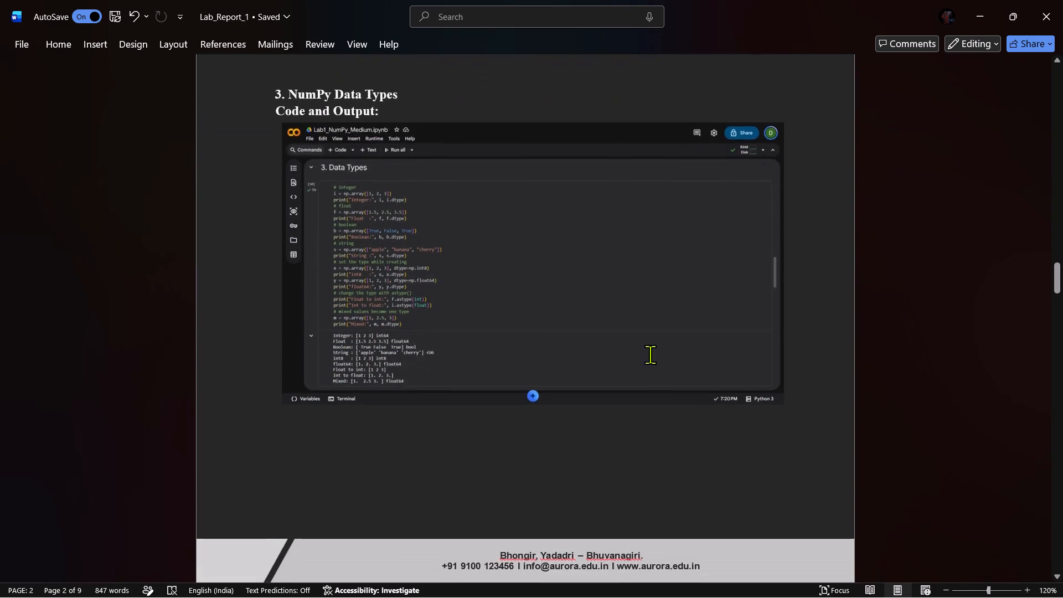
{"action": "scroll", "coordinate": [650, 354], "scroll_direction": "down", "scroll_amount": 1}
{"action": "scroll", "coordinate": [650, 354], "scroll_direction": "up", "scroll_amount": 16}
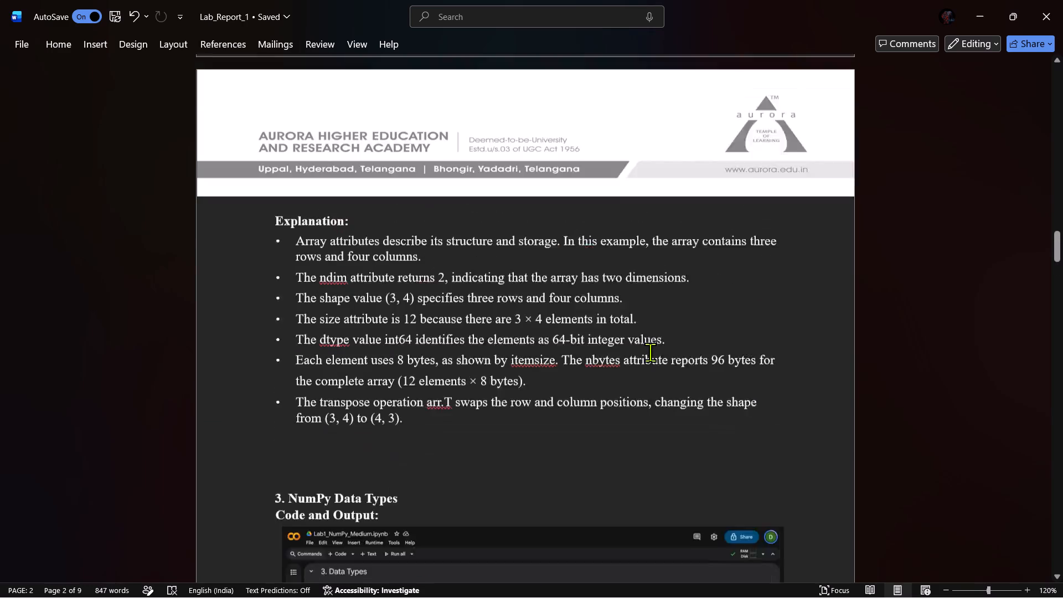
{"action": "scroll", "coordinate": [650, 352], "scroll_direction": "up", "scroll_amount": 14}
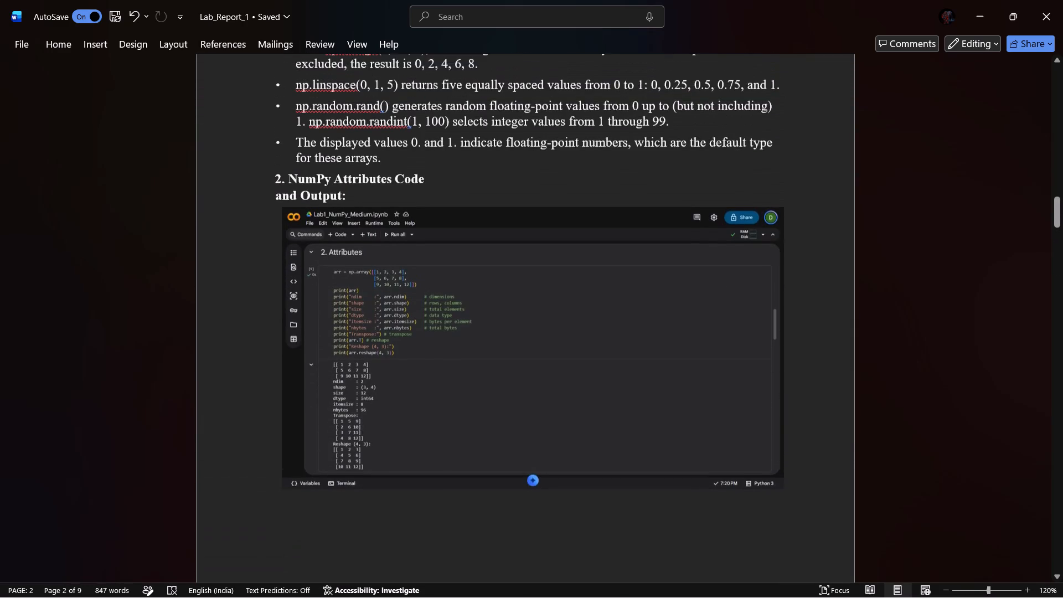
Select the old NumPy Attributes screenshot in Word, and frame the notebook's Attributes code and full output in Chrome at 80% page zoom.
{"action": "scroll", "coordinate": [650, 352], "scroll_direction": "down", "scroll_amount": 3}
{"action": "left_click", "coordinate": [650, 352]}
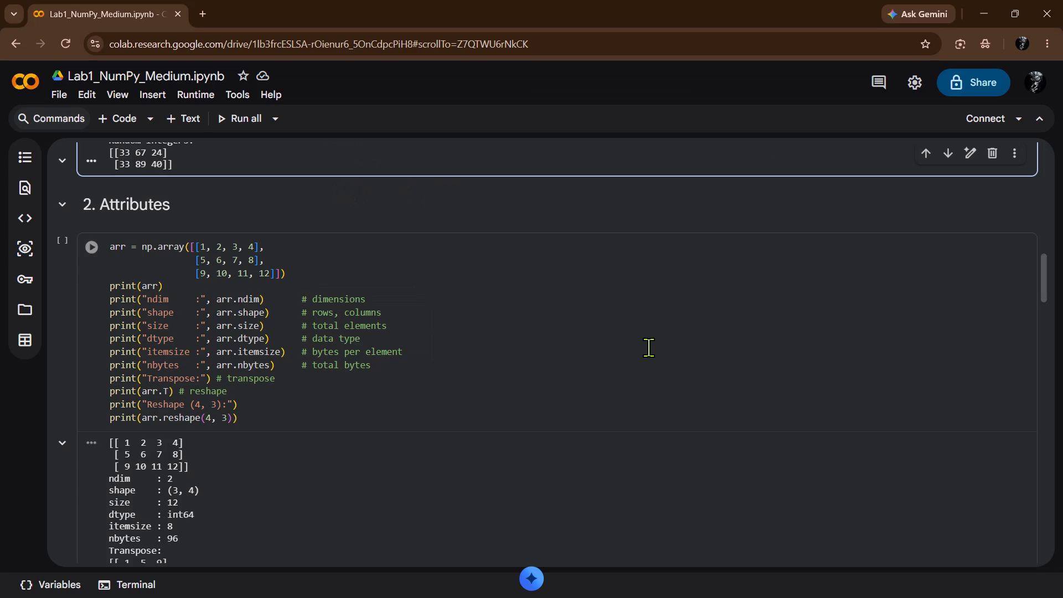
{"action": "scroll", "coordinate": [648, 347], "scroll_direction": "down", "scroll_amount": 1}
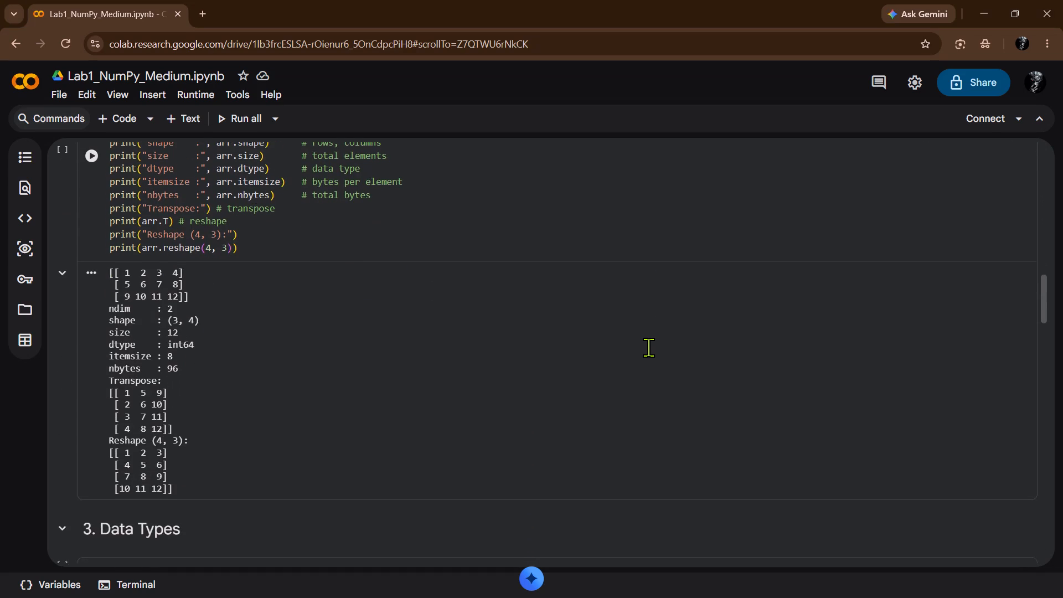
{"action": "scroll", "coordinate": [648, 347], "scroll_direction": "down", "scroll_amount": 1}
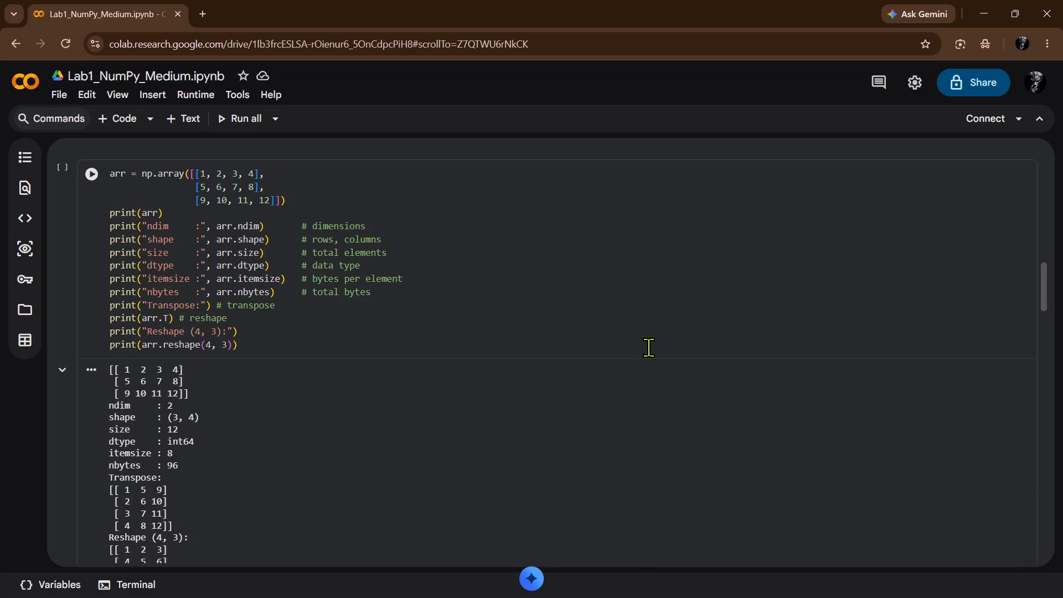
{"action": "scroll", "coordinate": [648, 347], "scroll_direction": "down", "scroll_amount": 1}
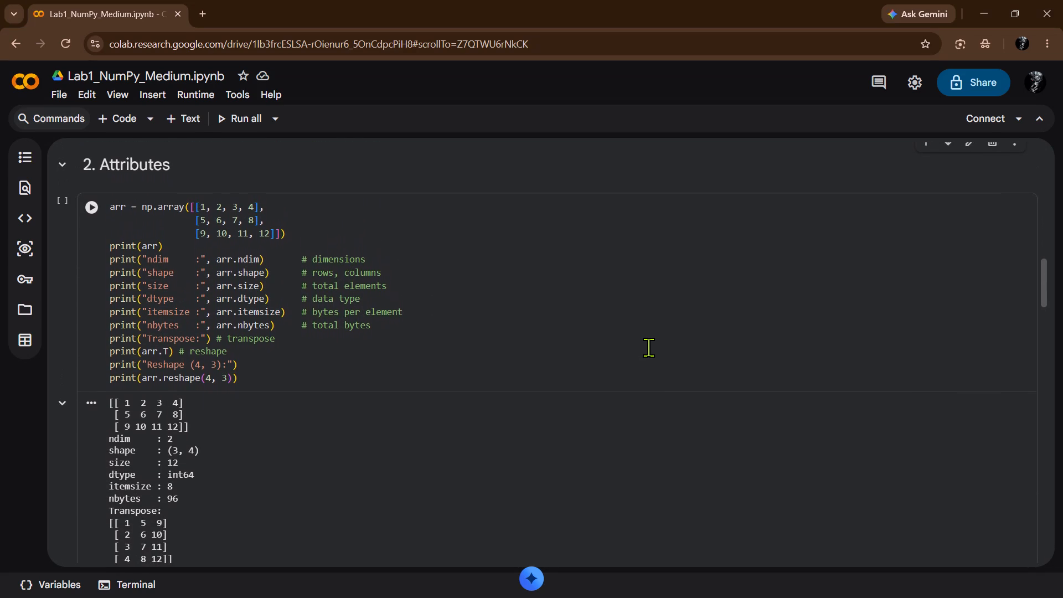
{"action": "scroll", "coordinate": [648, 347], "scroll_direction": "down", "scroll_amount": 1}
{"action": "left_click", "coordinate": [1057, 40]}
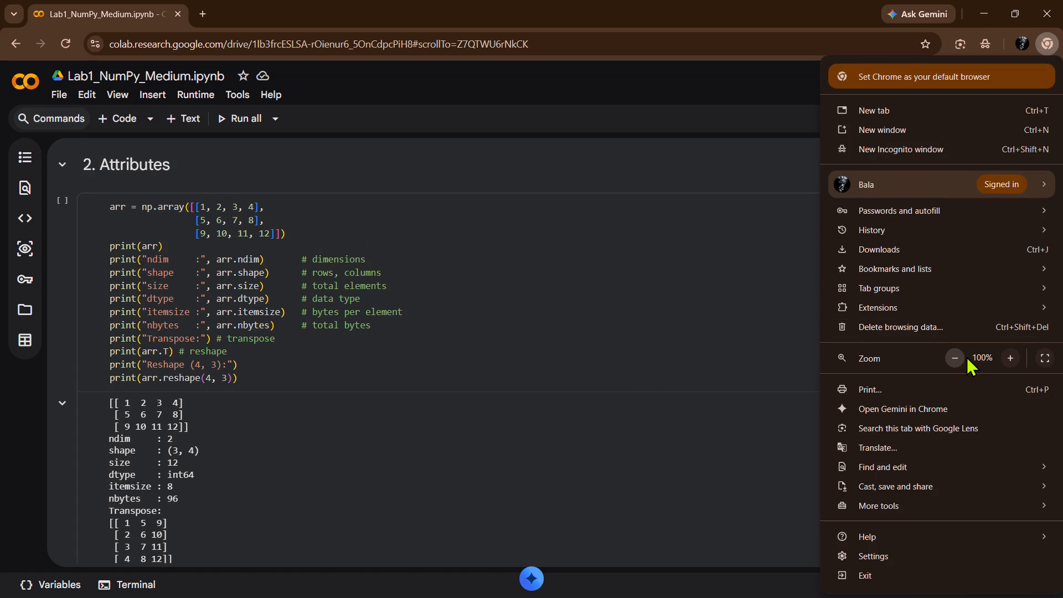
{"action": "left_click", "coordinate": [966, 356]}
{"action": "left_click", "coordinate": [966, 356]}
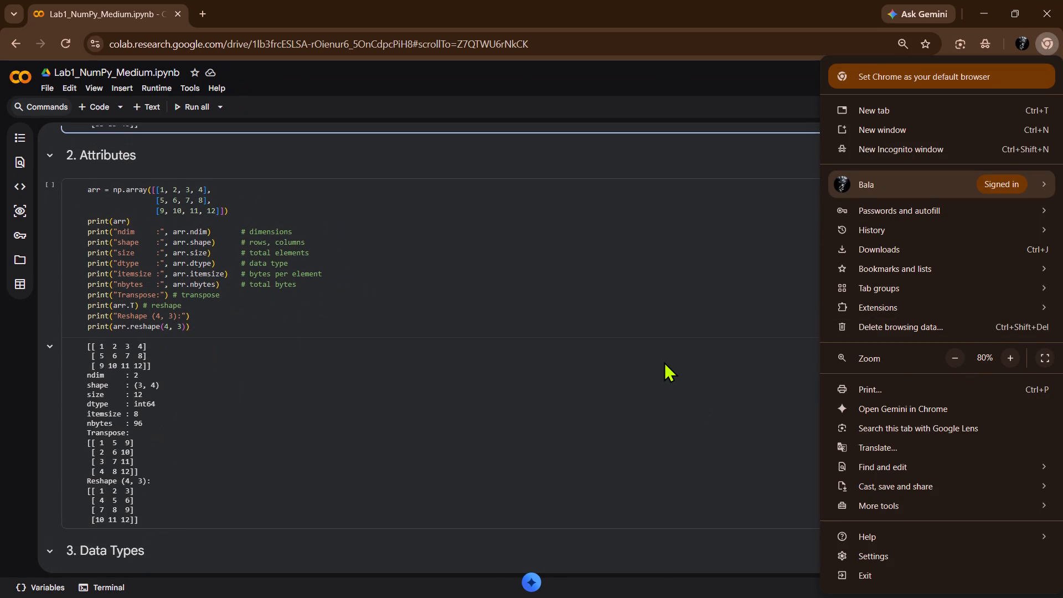
{"action": "left_click", "coordinate": [983, 359]}
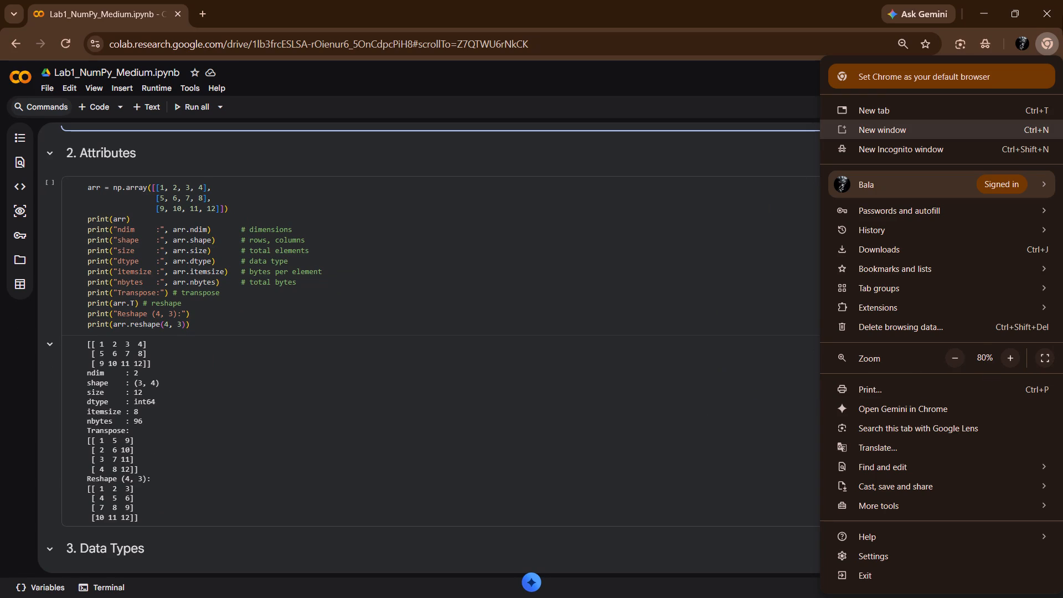
{"action": "left_click", "coordinate": [1047, 48]}
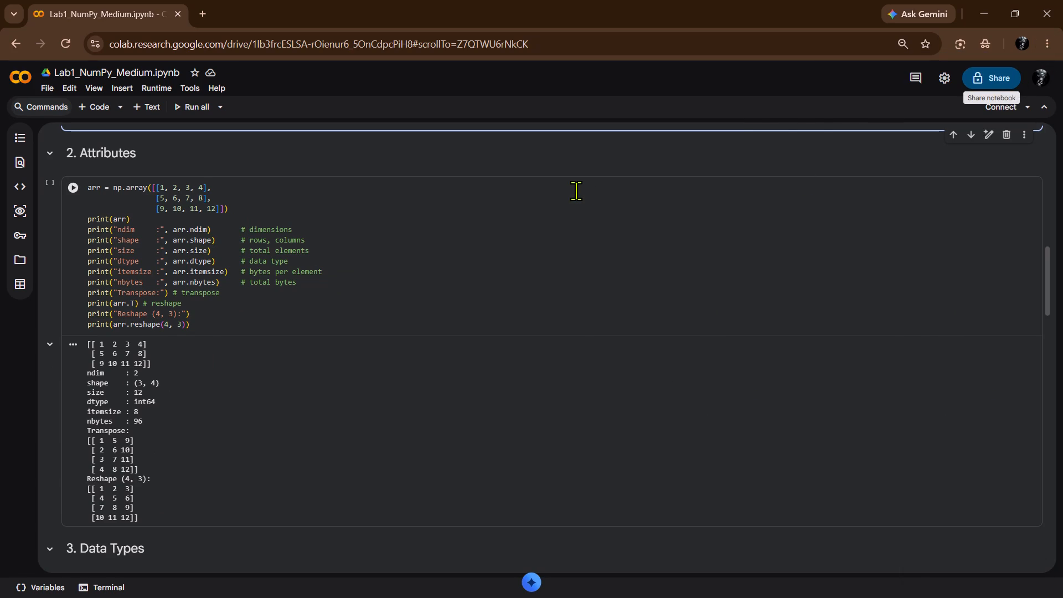
Capture the Colab window showing the Attributes section and replace the selected NumPy Attributes screenshot in the Word report with it.
{"action": "key", "text": "Print"}
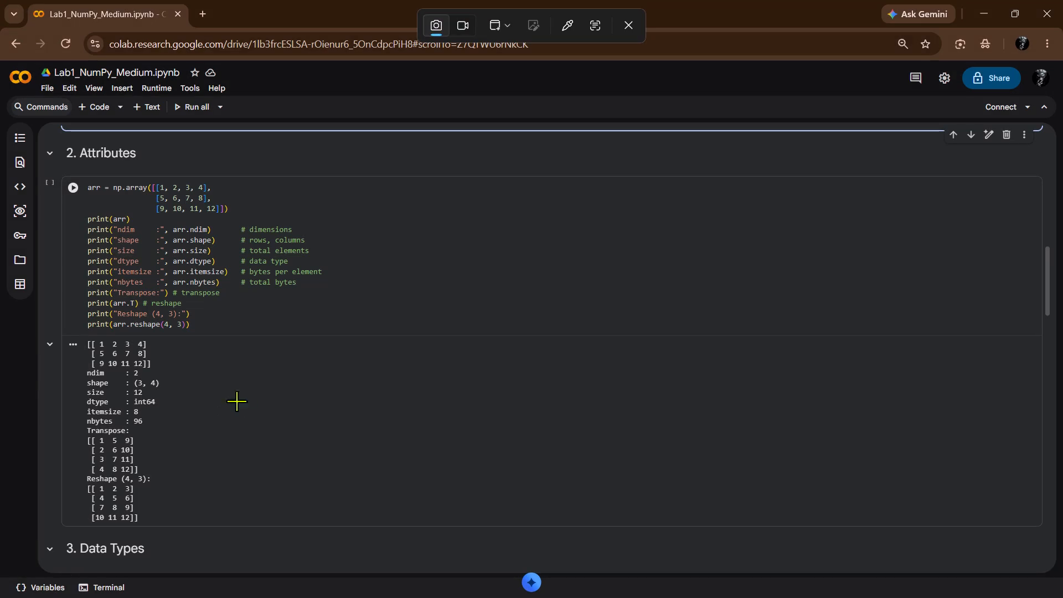
{"action": "left_click", "coordinate": [338, 379]}
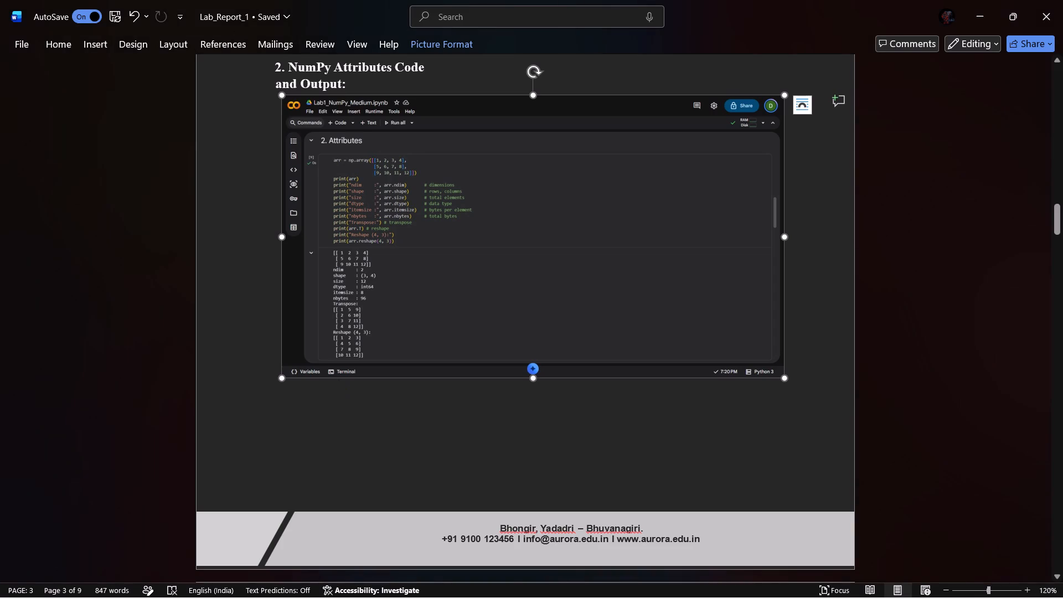
{"action": "key", "text": "BackSpace"}
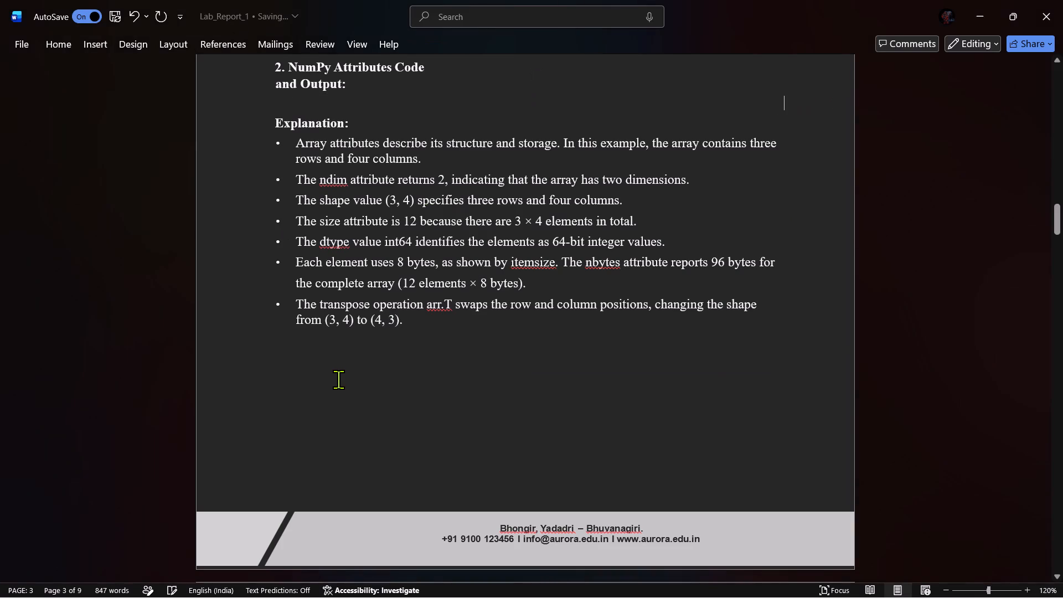
{"action": "key", "text": "ctrl+v"}
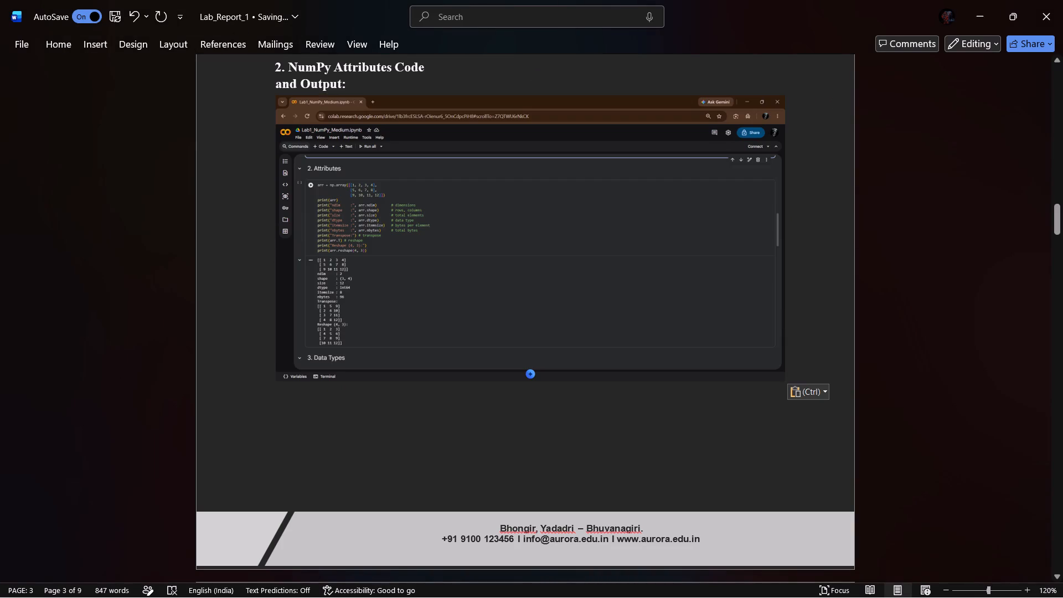
Delete the old notebook screenshot under the 3. NumPy Data Types heading on page 4 of the report.
{"action": "scroll", "coordinate": [338, 379], "scroll_direction": "down", "scroll_amount": 2}
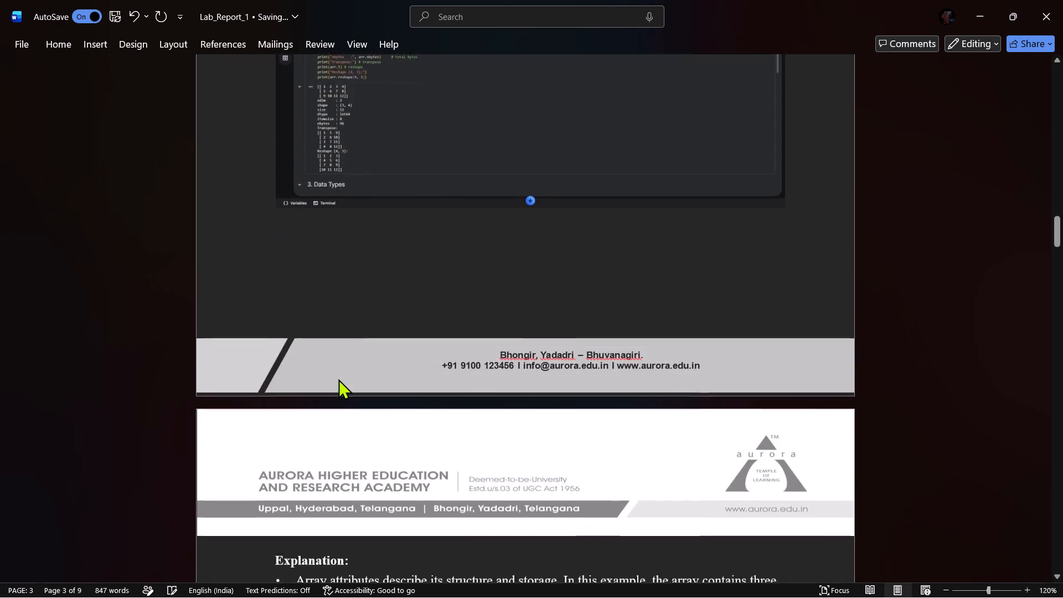
{"action": "scroll", "coordinate": [338, 379], "scroll_direction": "down", "scroll_amount": 2}
{"action": "scroll", "coordinate": [338, 379], "scroll_direction": "up", "scroll_amount": 3}
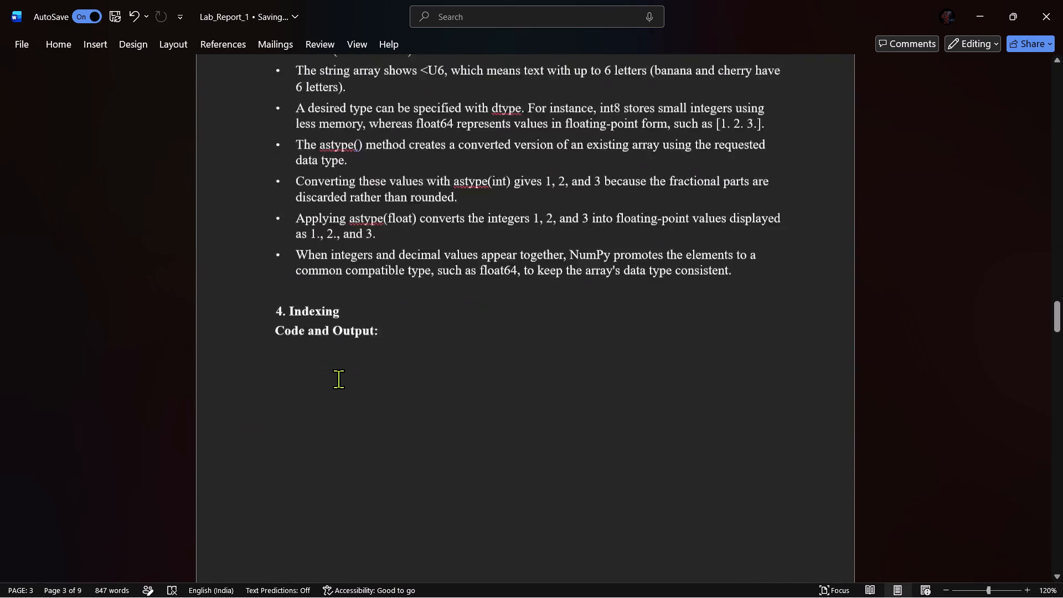
{"action": "scroll", "coordinate": [338, 379], "scroll_direction": "up", "scroll_amount": 4}
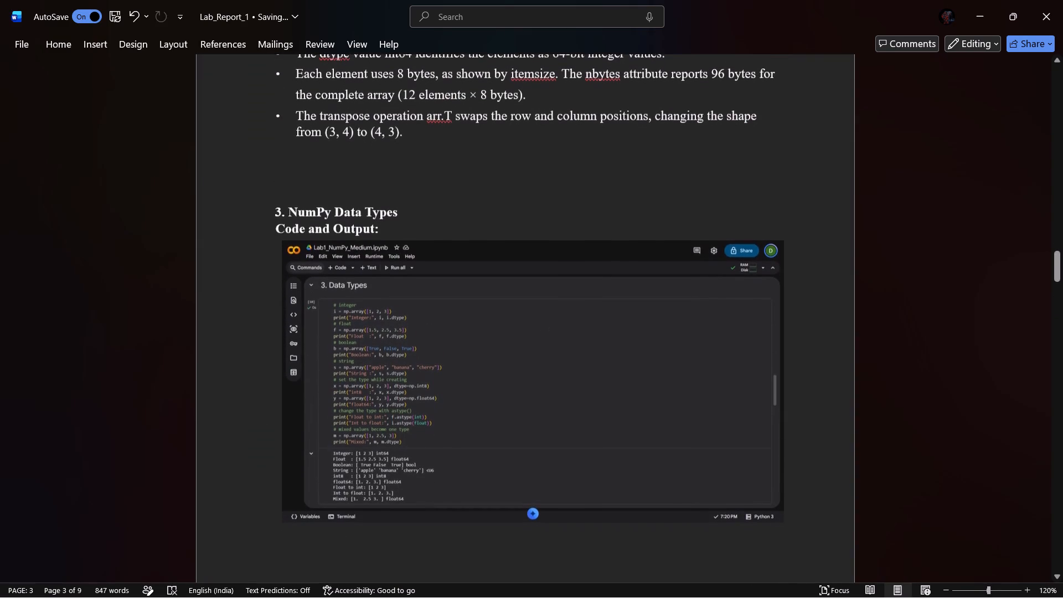
{"action": "scroll", "coordinate": [338, 379], "scroll_direction": "up", "scroll_amount": 1}
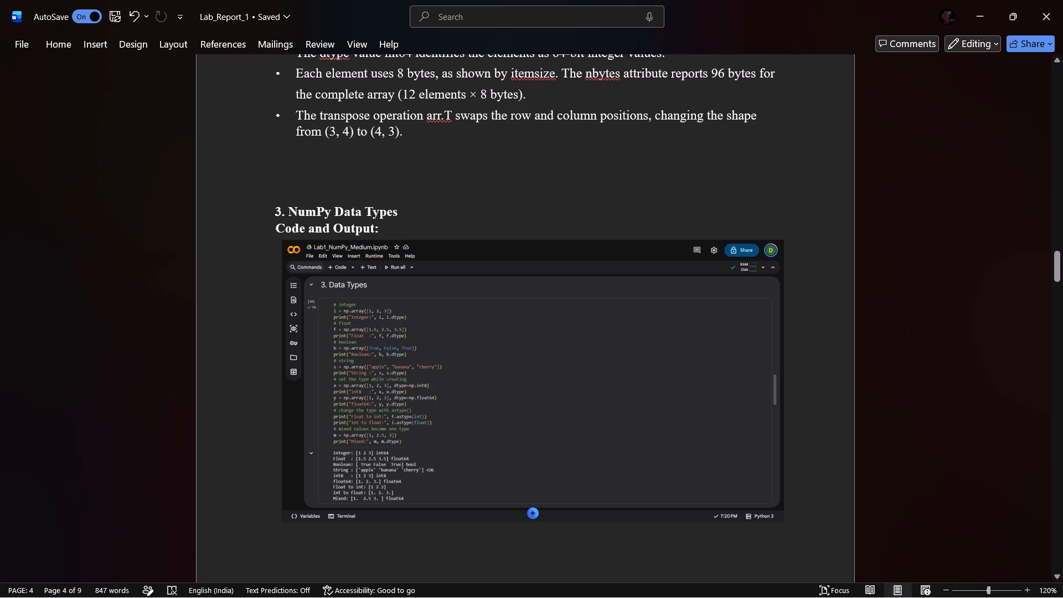
{"action": "left_click", "coordinate": [338, 380]}
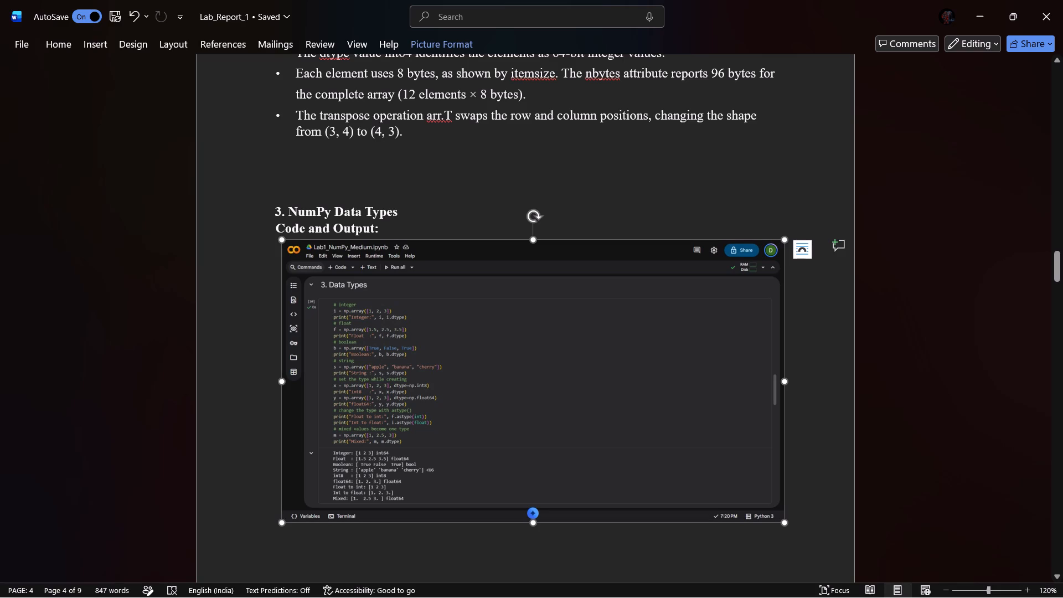
{"action": "key", "text": "BackSpace"}
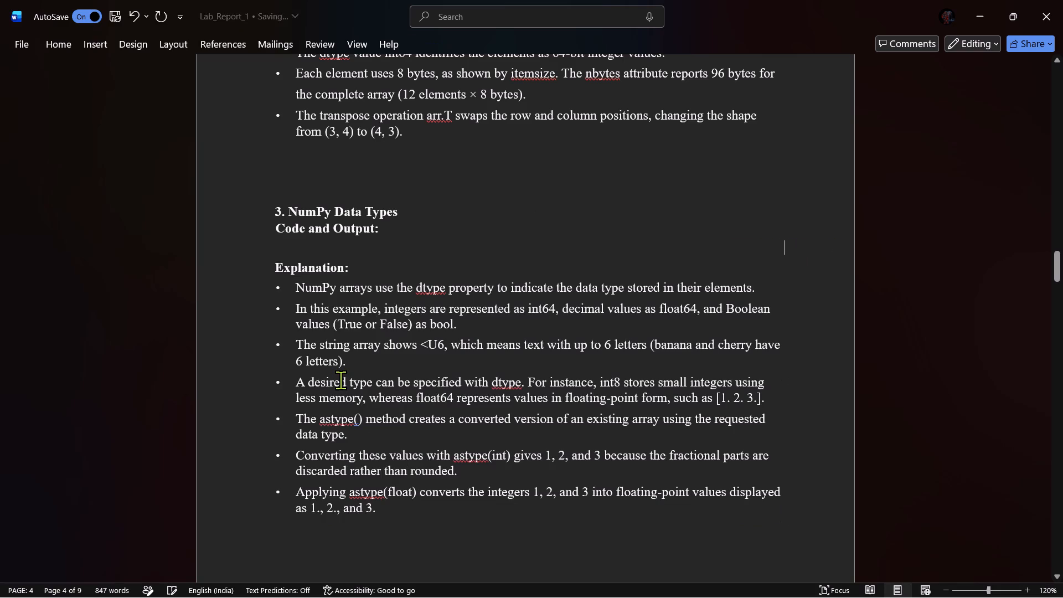
Capture the Colab window with the full Data Types code and output, and insert it under 3. NumPy Data Types in the Word report.
{"action": "scroll", "coordinate": [340, 380], "scroll_direction": "down", "scroll_amount": 3}
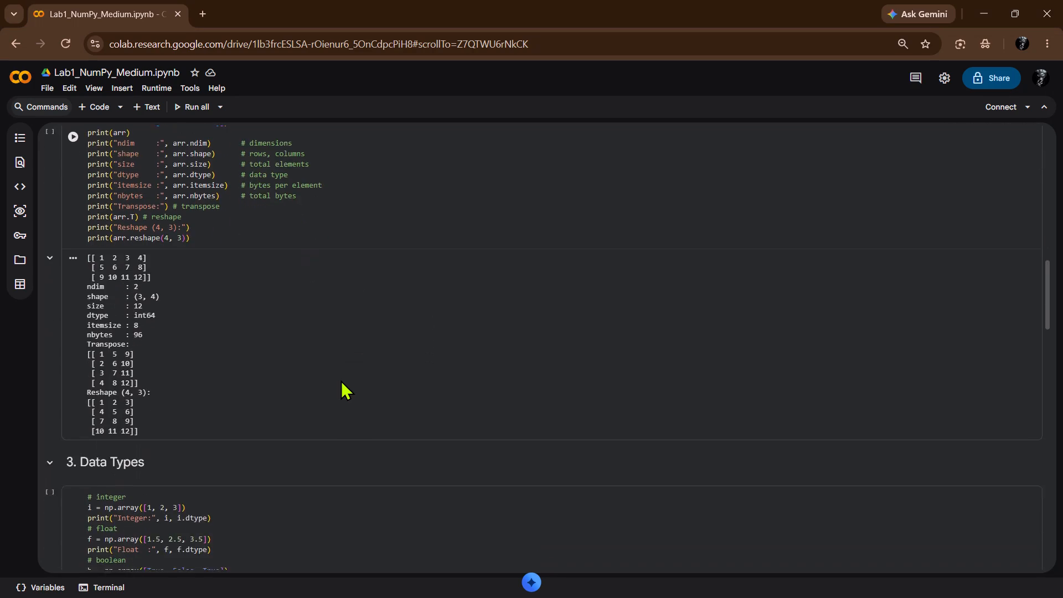
{"action": "scroll", "coordinate": [340, 380], "scroll_direction": "down", "scroll_amount": 2}
{"action": "scroll", "coordinate": [340, 380], "scroll_direction": "up", "scroll_amount": 2}
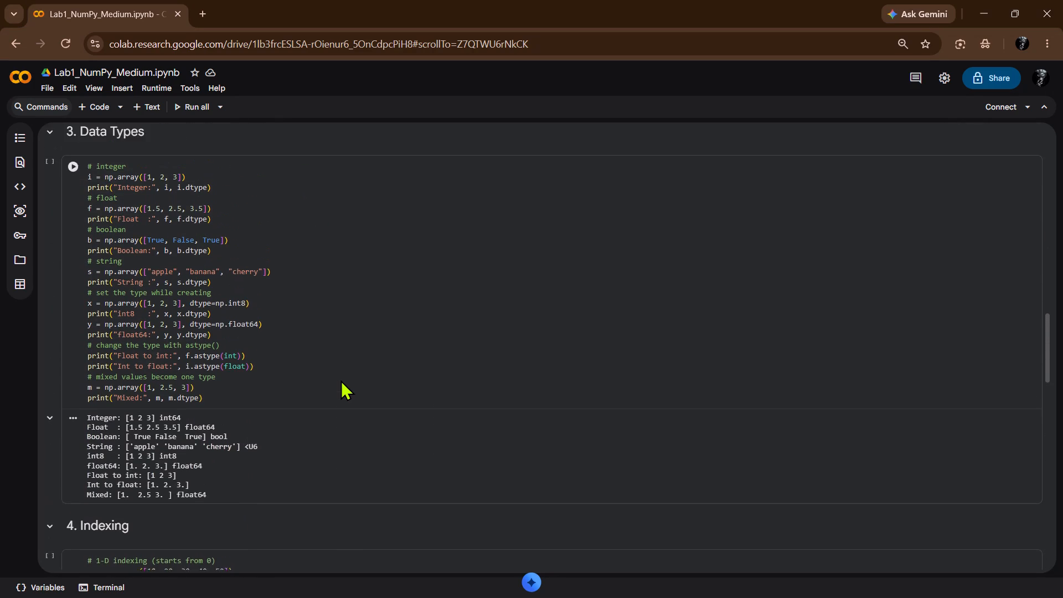
{"action": "scroll", "coordinate": [340, 380], "scroll_direction": "up", "scroll_amount": 3}
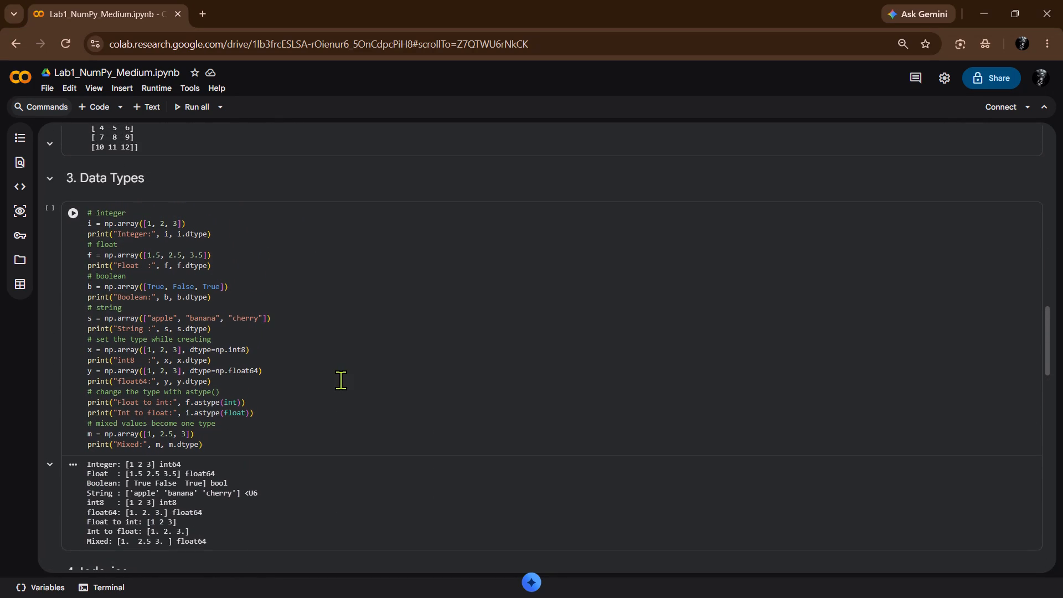
{"action": "scroll", "coordinate": [340, 380], "scroll_direction": "down", "scroll_amount": 1}
{"action": "key", "text": "Print"}
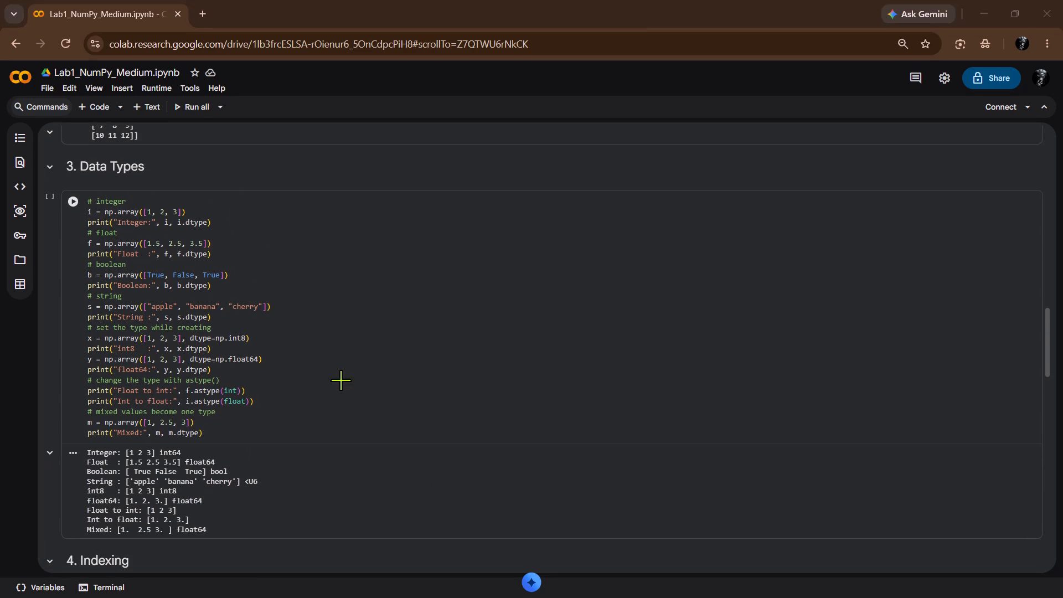
{"action": "left_click", "coordinate": [193, 305]}
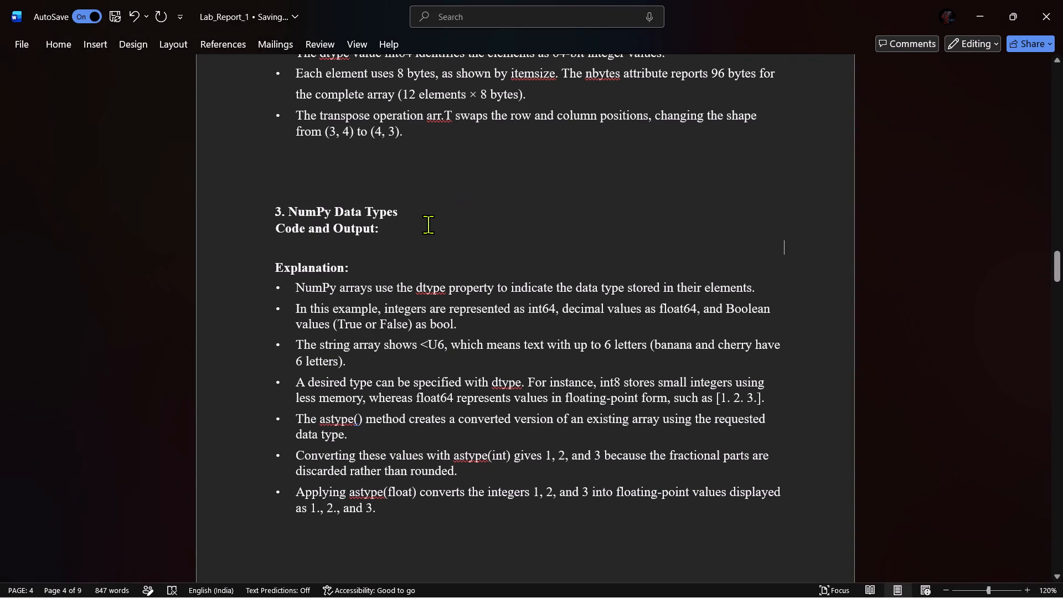
{"action": "key", "text": "ctrl+v"}
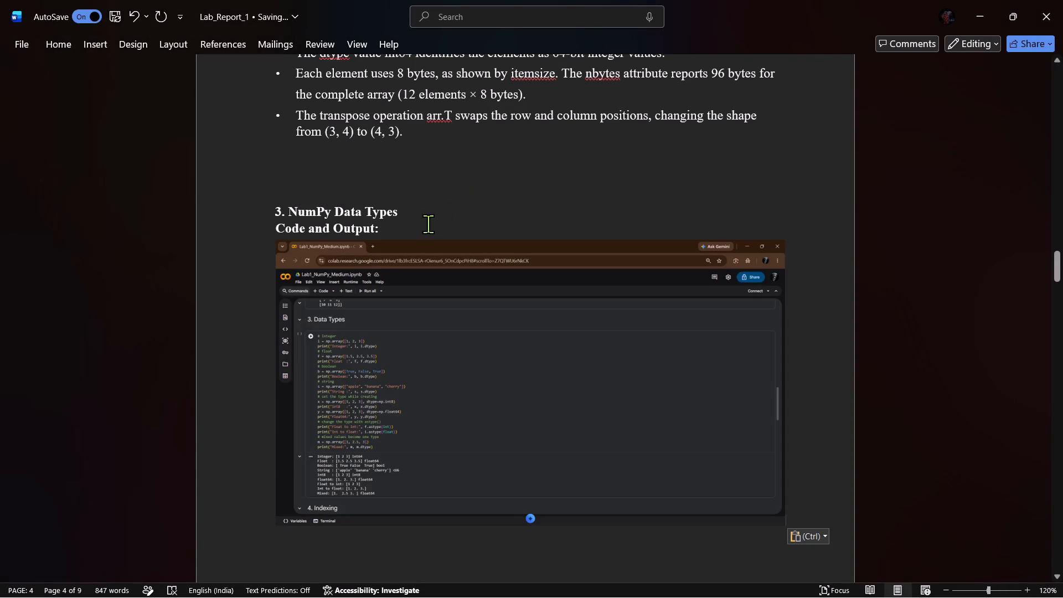
Review the report's layout from Array Creation through Indexing, checking how the screenshots, headings and explanations fall on the pages.
{"action": "scroll", "coordinate": [428, 224], "scroll_direction": "down", "scroll_amount": 4}
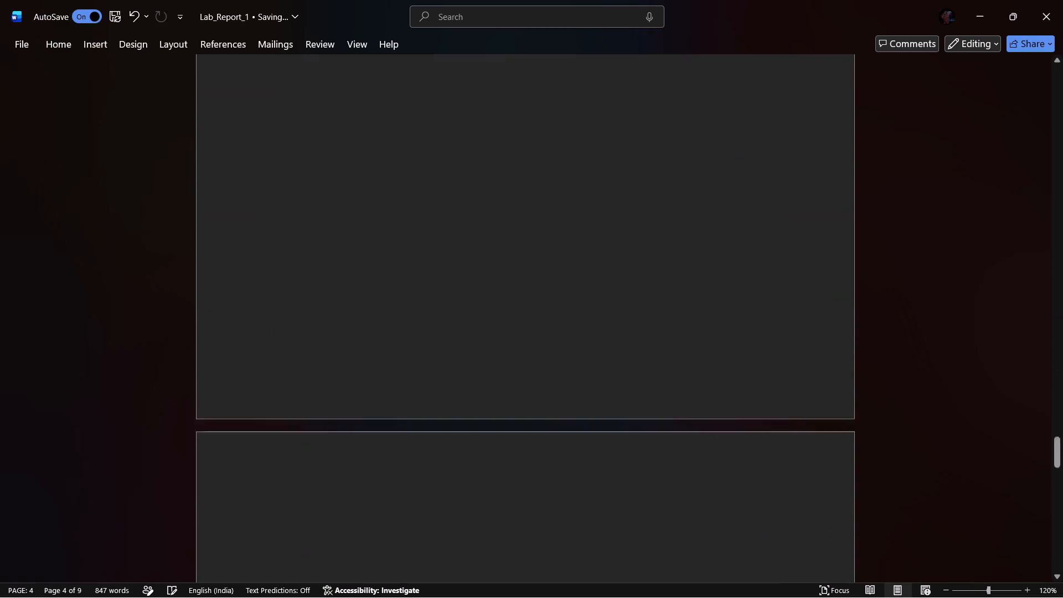
{"action": "scroll", "coordinate": [428, 224], "scroll_direction": "up", "scroll_amount": 13}
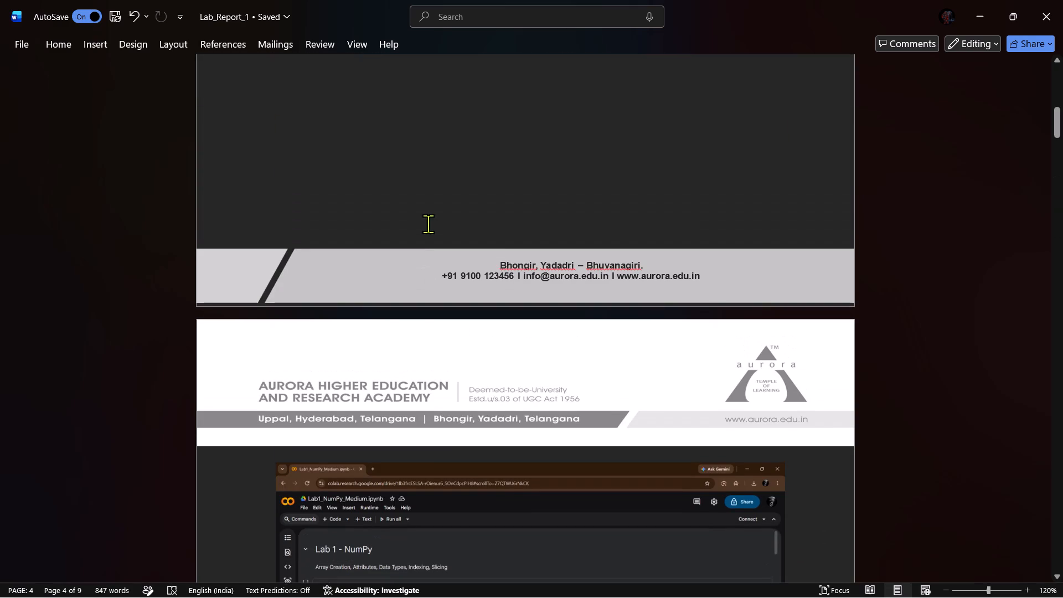
{"action": "scroll", "coordinate": [428, 223], "scroll_direction": "down", "scroll_amount": 12}
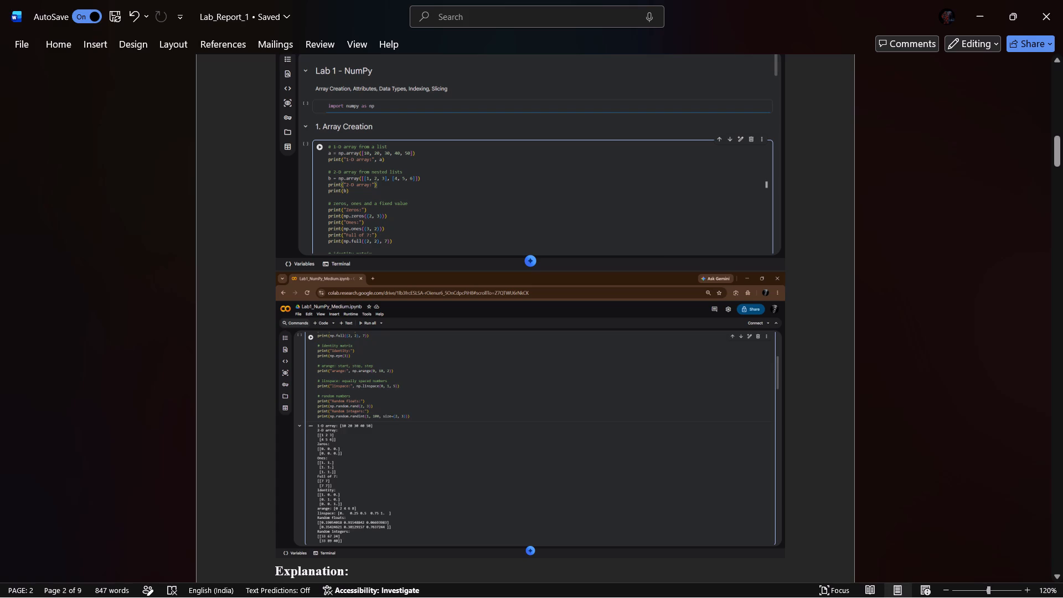
{"action": "scroll", "coordinate": [605, 276], "scroll_direction": "down", "scroll_amount": 2}
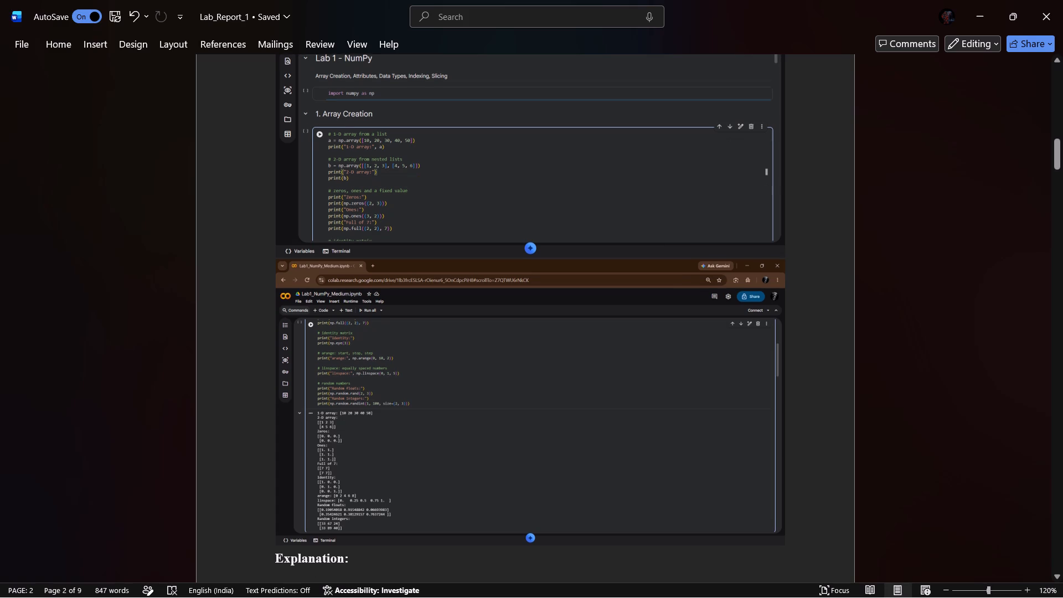
{"action": "scroll", "coordinate": [605, 276], "scroll_direction": "down", "scroll_amount": 5}
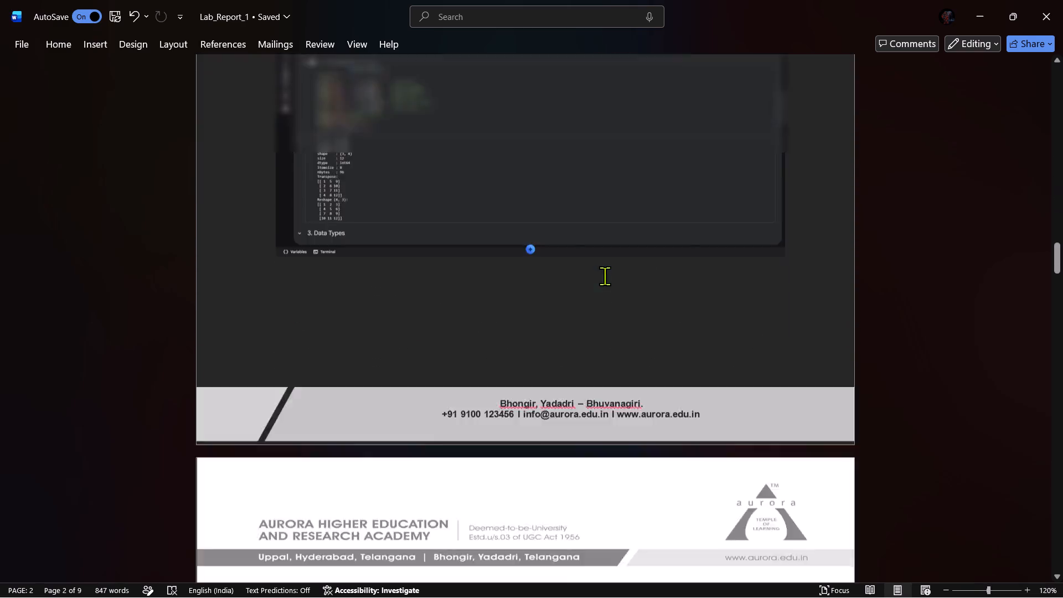
{"action": "scroll", "coordinate": [605, 268], "scroll_direction": "up", "scroll_amount": 4}
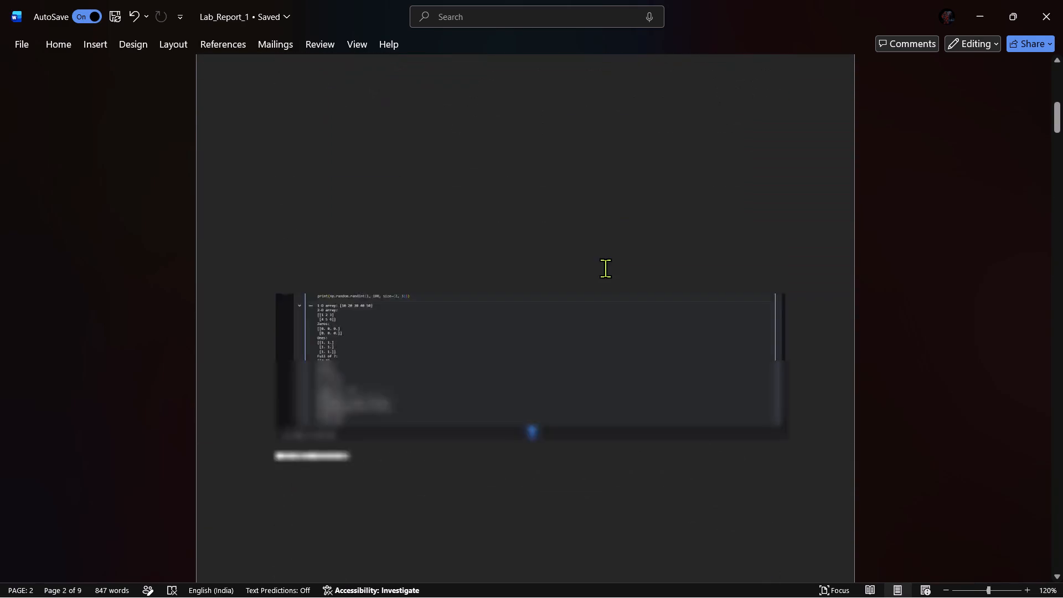
{"action": "scroll", "coordinate": [605, 268], "scroll_direction": "up", "scroll_amount": 1}
{"action": "scroll", "coordinate": [605, 268], "scroll_direction": "down", "scroll_amount": 20}
{"action": "scroll", "coordinate": [606, 266], "scroll_direction": "down", "scroll_amount": 9}
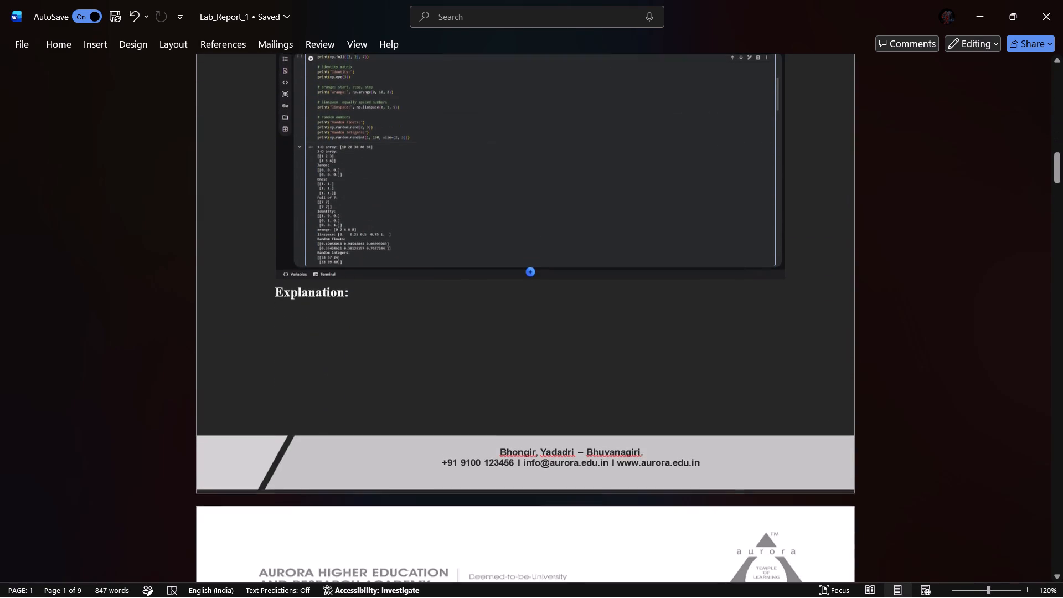
{"action": "scroll", "coordinate": [606, 264], "scroll_direction": "down", "scroll_amount": 15}
{"action": "scroll", "coordinate": [606, 261], "scroll_direction": "down", "scroll_amount": 6}
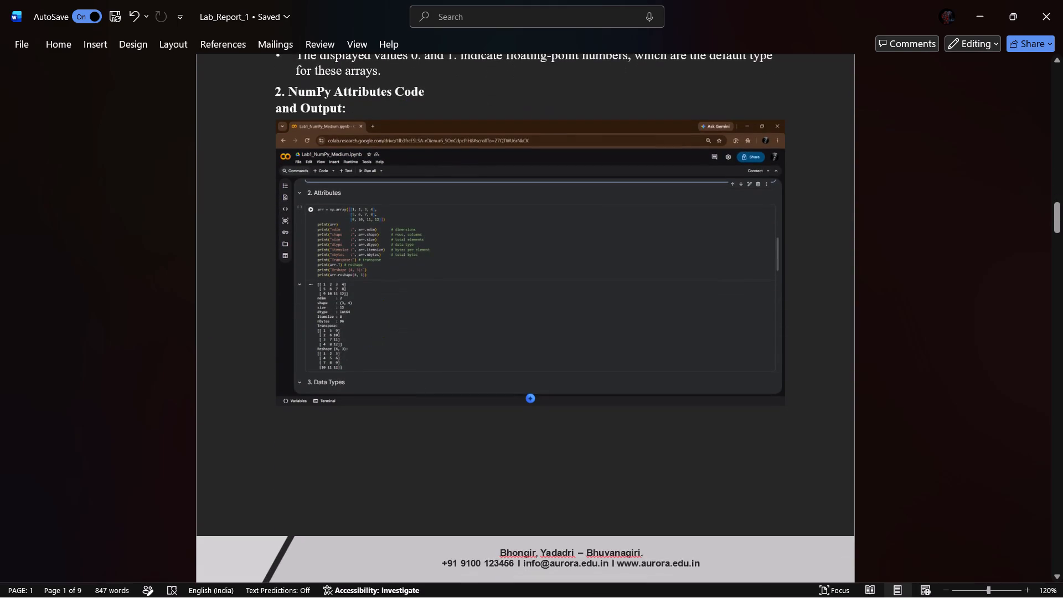
{"action": "scroll", "coordinate": [606, 261], "scroll_direction": "down", "scroll_amount": 4}
{"action": "scroll", "coordinate": [606, 261], "scroll_direction": "up", "scroll_amount": 4}
{"action": "scroll", "coordinate": [606, 261], "scroll_direction": "down", "scroll_amount": 4}
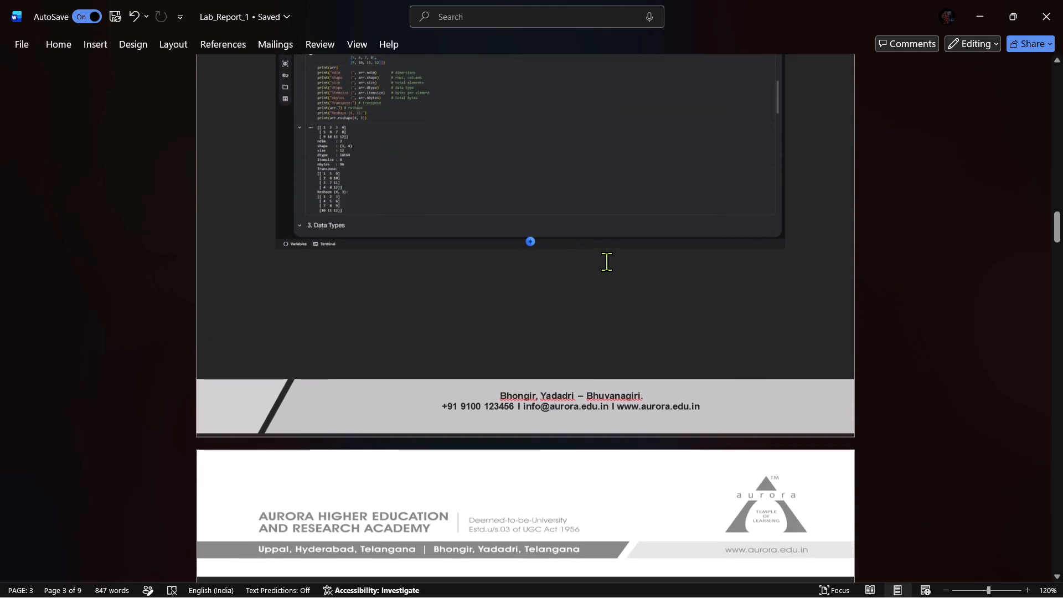
{"action": "scroll", "coordinate": [606, 261], "scroll_direction": "down", "scroll_amount": 15}
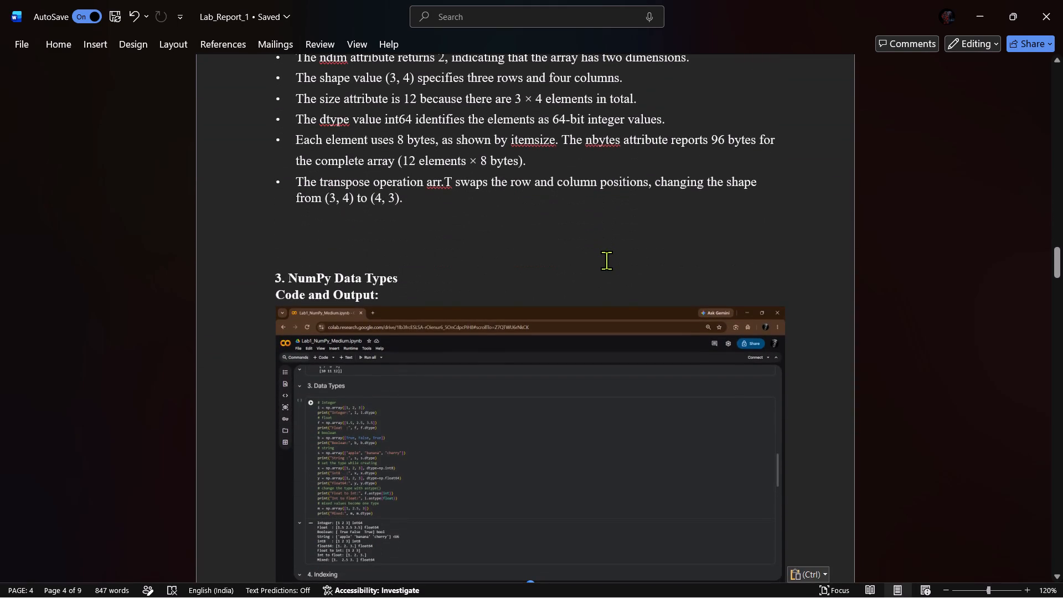
{"action": "scroll", "coordinate": [606, 260], "scroll_direction": "down", "scroll_amount": 18}
{"action": "scroll", "coordinate": [606, 259], "scroll_direction": "down", "scroll_amount": 3}
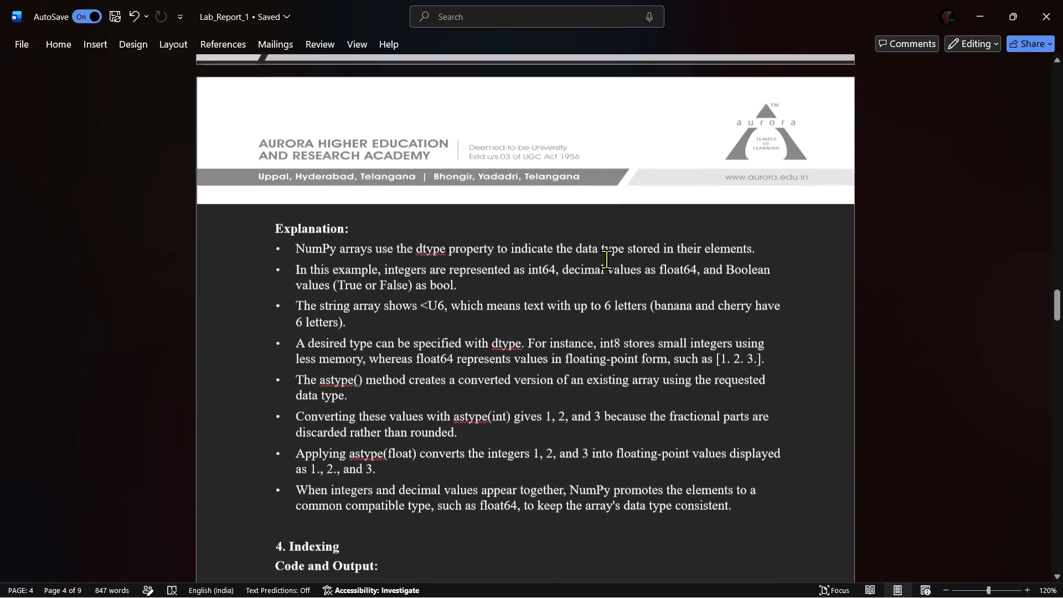
{"action": "scroll", "coordinate": [606, 259], "scroll_direction": "down", "scroll_amount": 15}
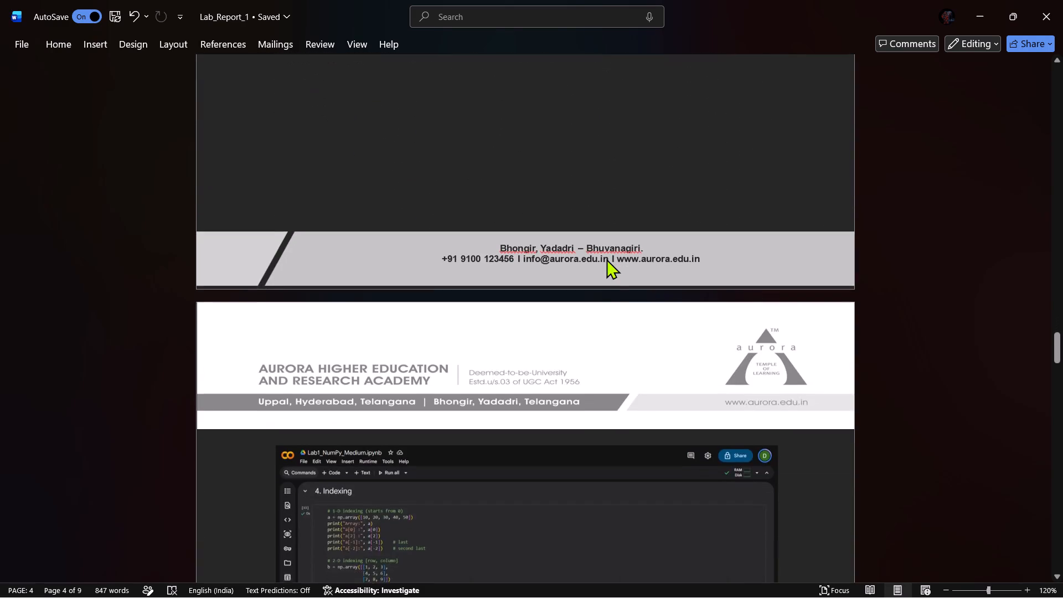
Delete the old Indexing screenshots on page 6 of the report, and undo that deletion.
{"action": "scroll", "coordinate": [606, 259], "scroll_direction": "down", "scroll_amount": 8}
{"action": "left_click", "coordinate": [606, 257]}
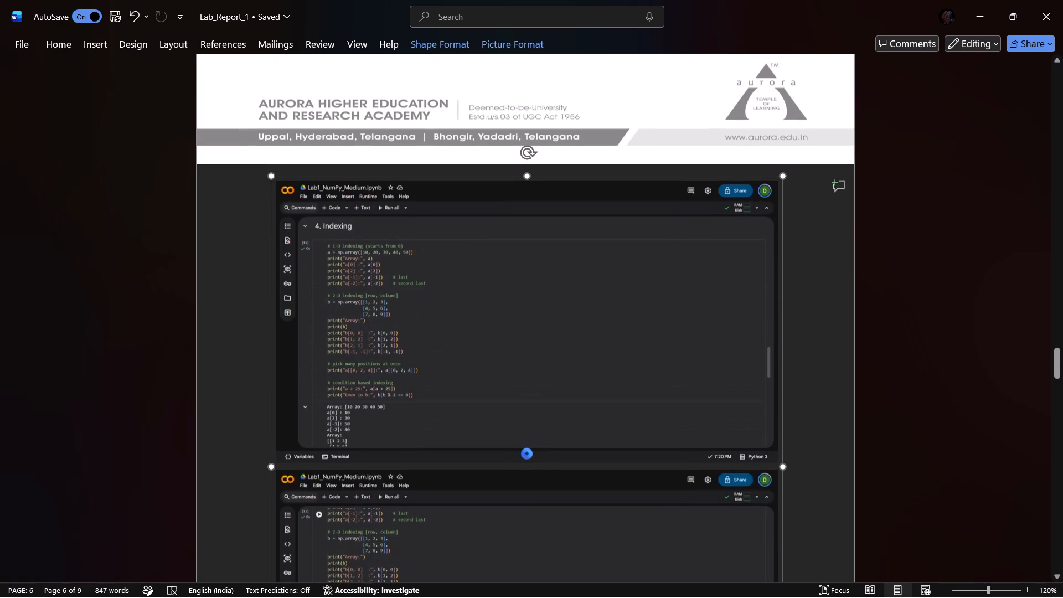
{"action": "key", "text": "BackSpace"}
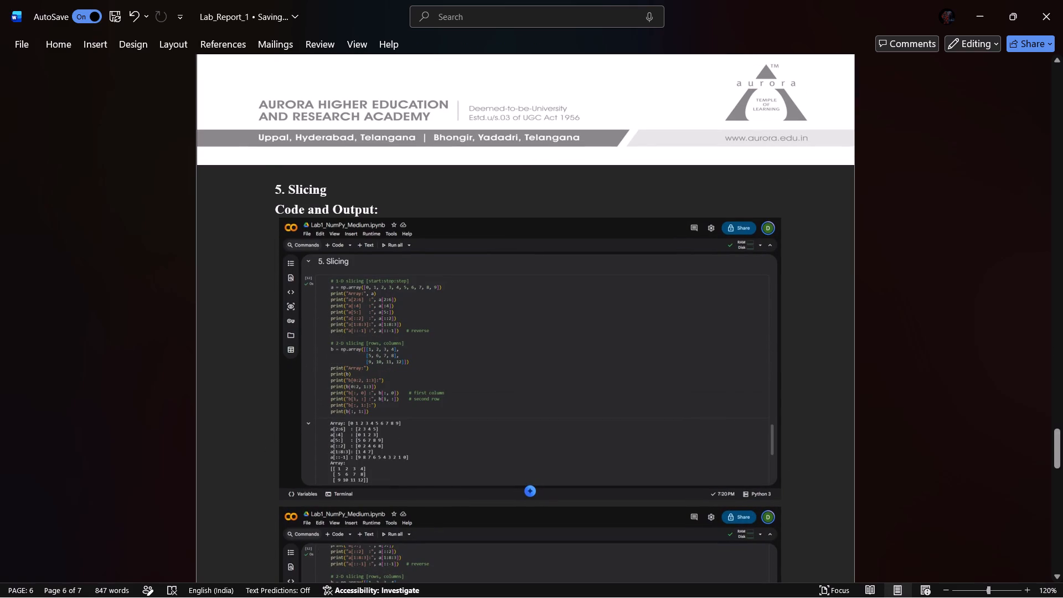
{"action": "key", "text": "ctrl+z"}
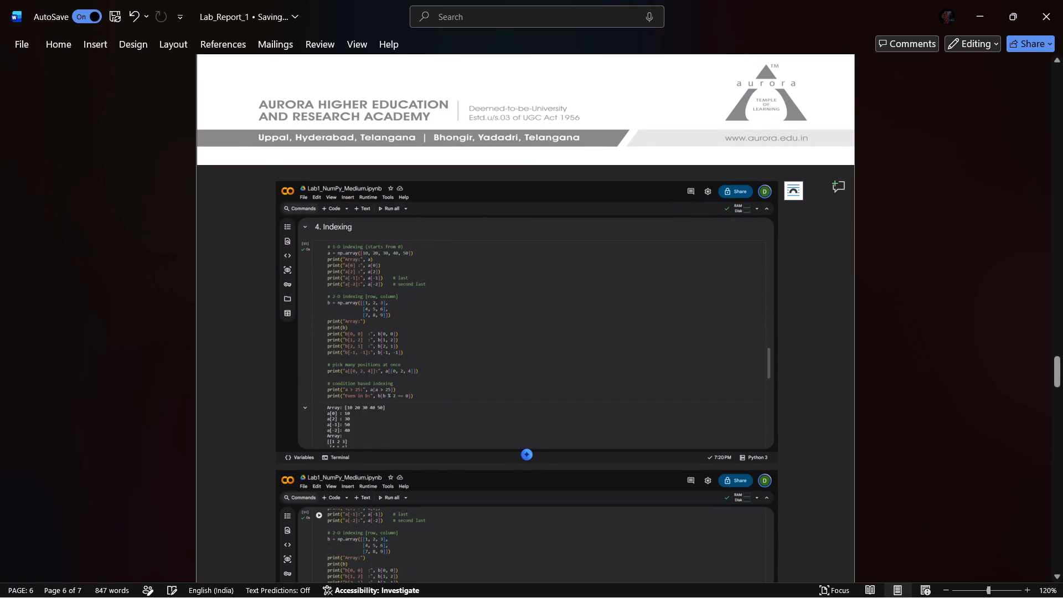
Insert blank lines before the 4. Indexing heading to push it and Code and Output onto the next page, directly above the Indexing screenshots.
{"action": "scroll", "coordinate": [450, 348], "scroll_direction": "up", "scroll_amount": 2}
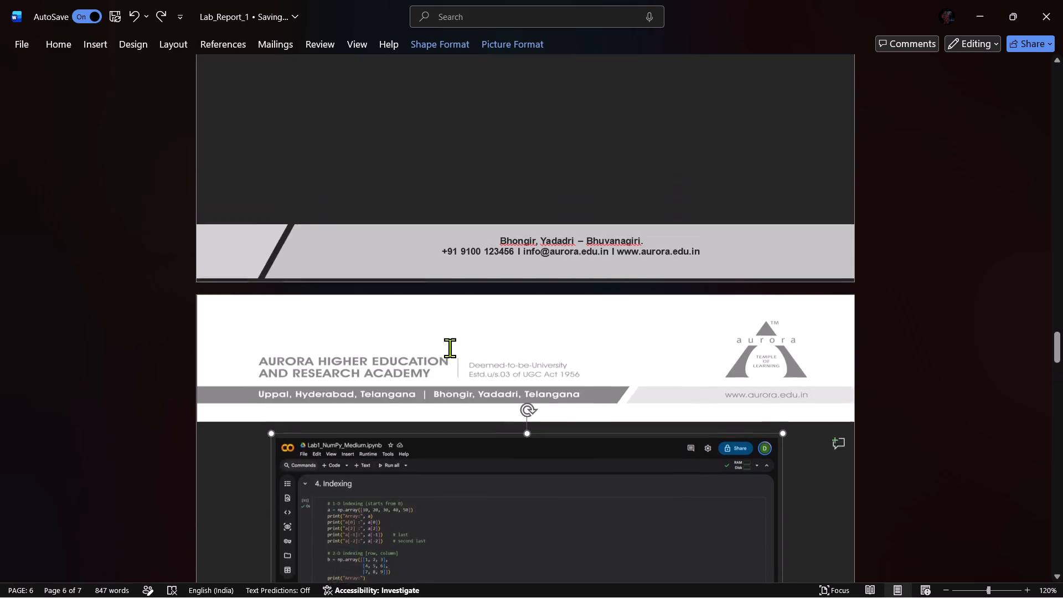
{"action": "scroll", "coordinate": [450, 348], "scroll_direction": "up", "scroll_amount": 2}
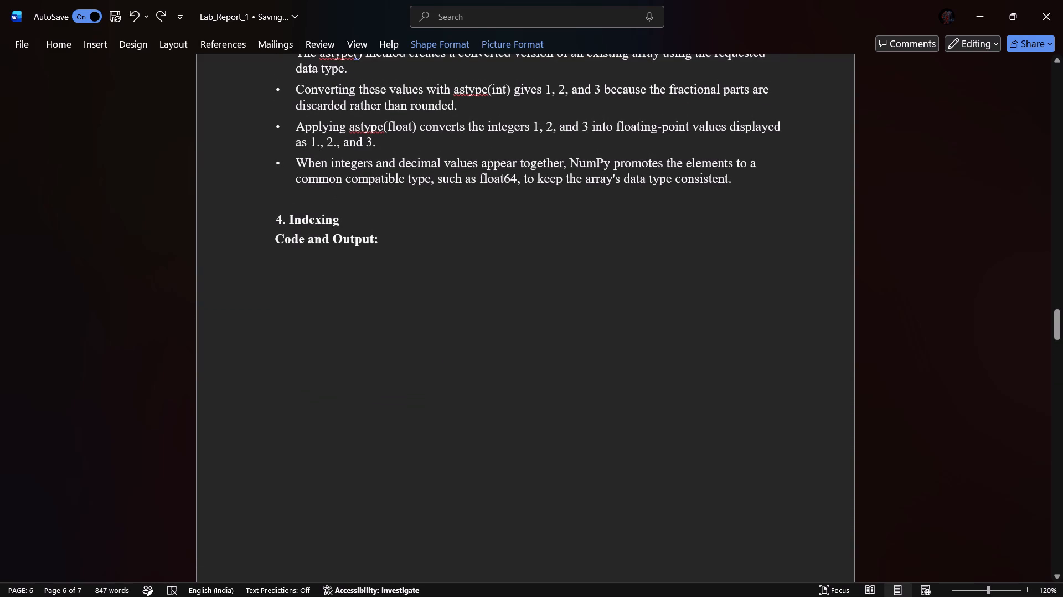
{"action": "left_click", "coordinate": [442, 213]}
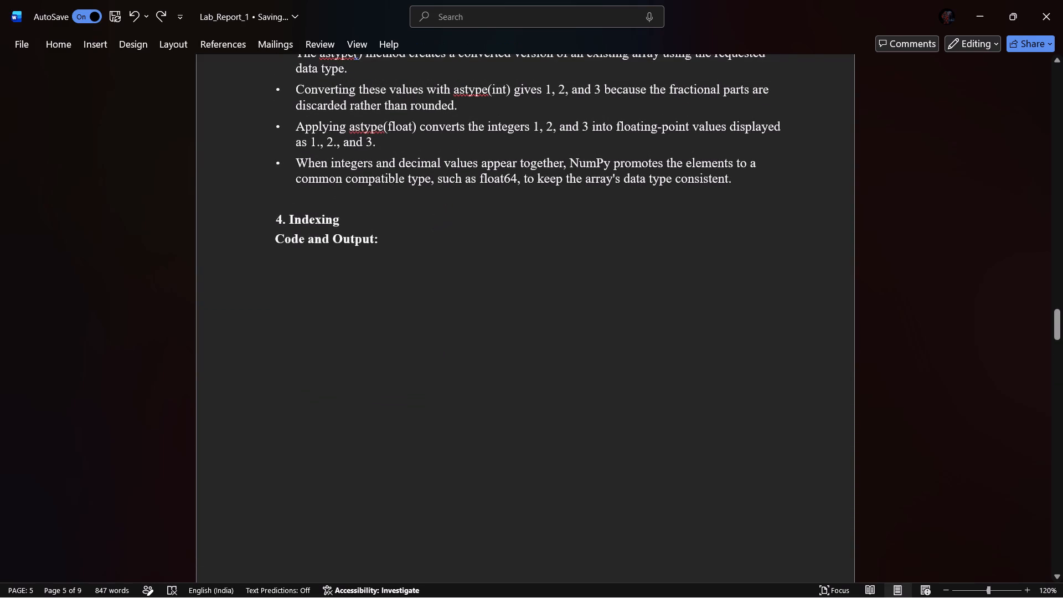
{"action": "left_click", "coordinate": [277, 219]}
{"action": "key", "text": "Return"}
{"action": "key", "text": "Return"}
{"action": "key", "text": "Return"}
{"action": "key", "text": "Return"}
{"action": "key", "text": "Return"}
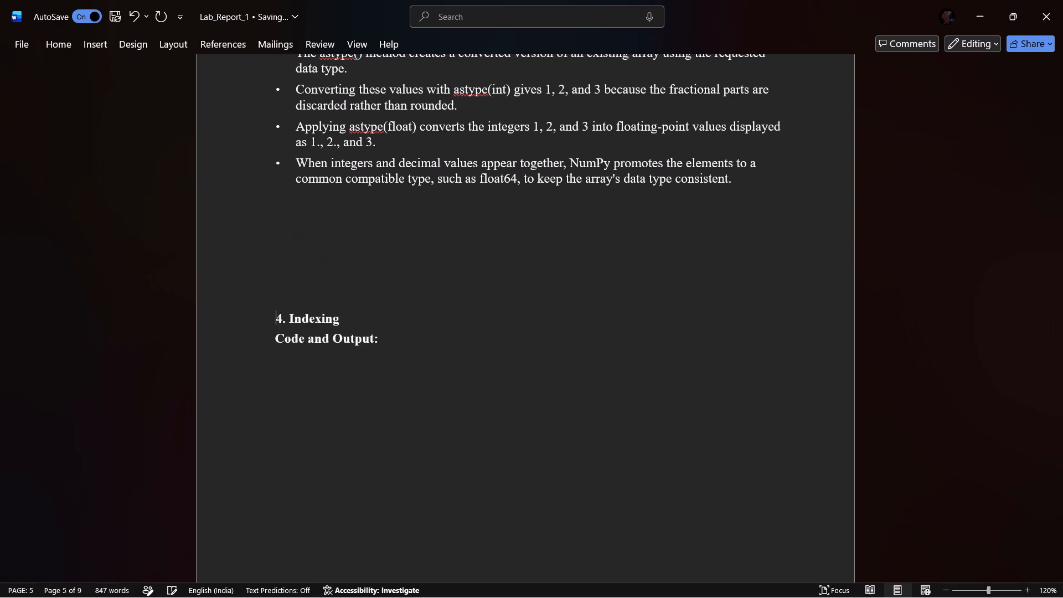
{"action": "key", "text": "Return"}
{"action": "key", "text": "Return"}
{"action": "key", "text": "Return"}
{"action": "key", "text": "Return"}
{"action": "key", "text": "Return"}
{"action": "scroll", "coordinate": [350, 199], "scroll_direction": "up", "scroll_amount": 2}
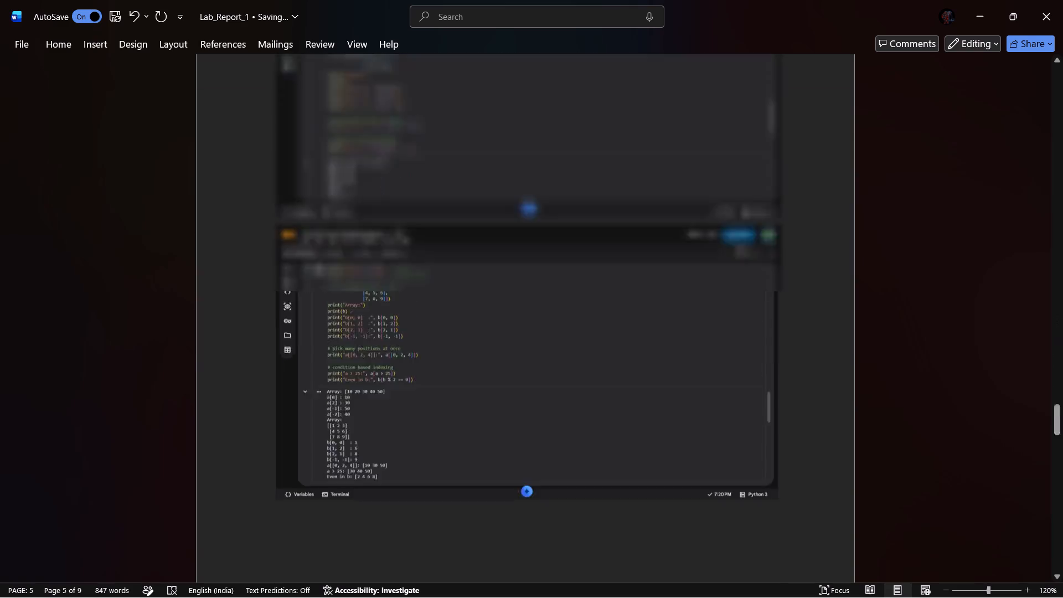
{"action": "scroll", "coordinate": [350, 199], "scroll_direction": "up", "scroll_amount": 3}
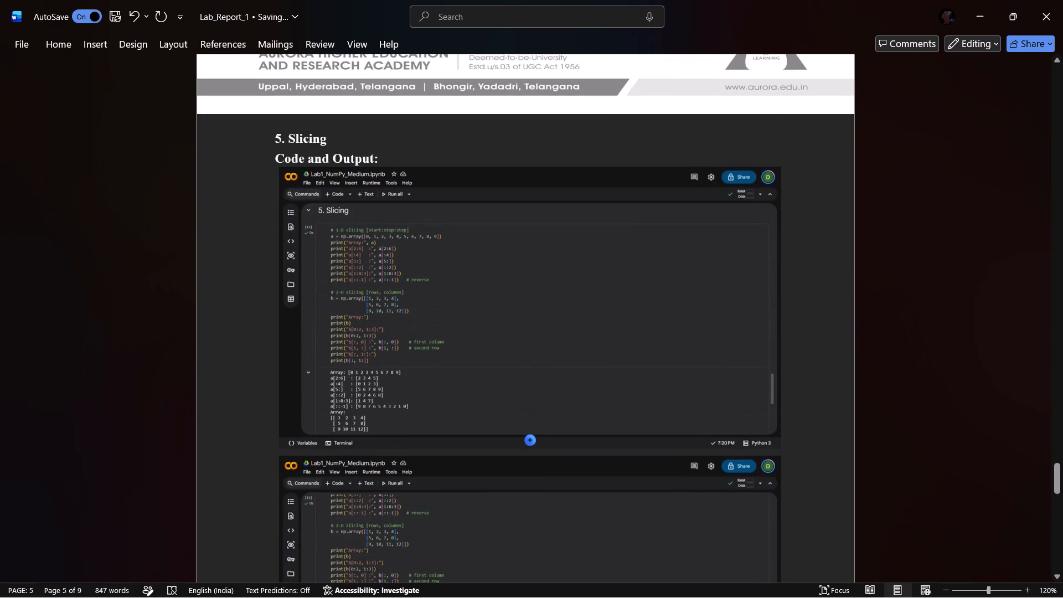
{"action": "scroll", "coordinate": [350, 199], "scroll_direction": "up", "scroll_amount": 14}
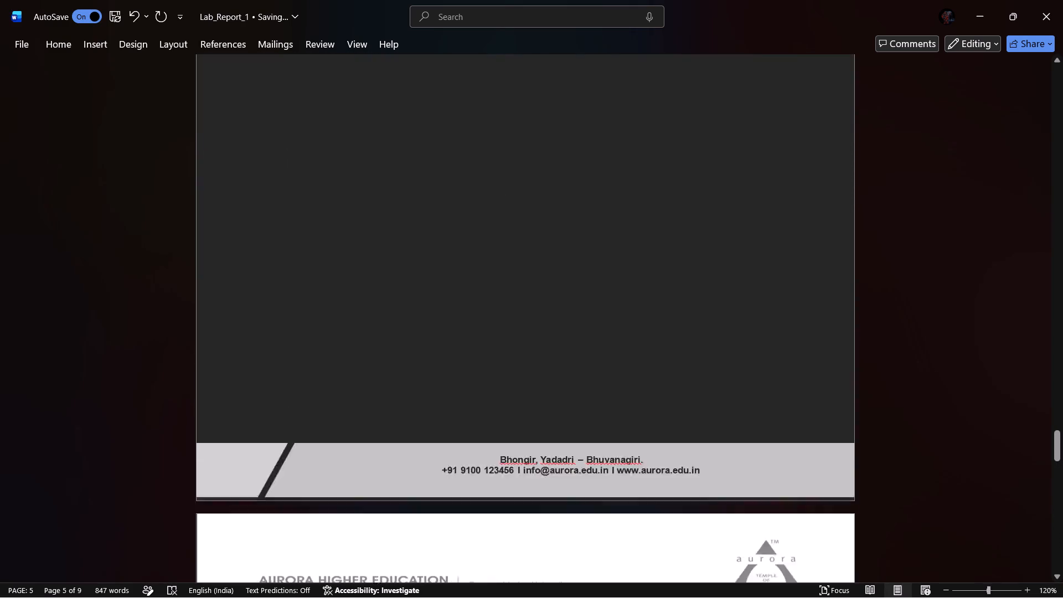
{"action": "scroll", "coordinate": [350, 199], "scroll_direction": "up", "scroll_amount": 18}
{"action": "scroll", "coordinate": [350, 199], "scroll_direction": "up", "scroll_amount": 7}
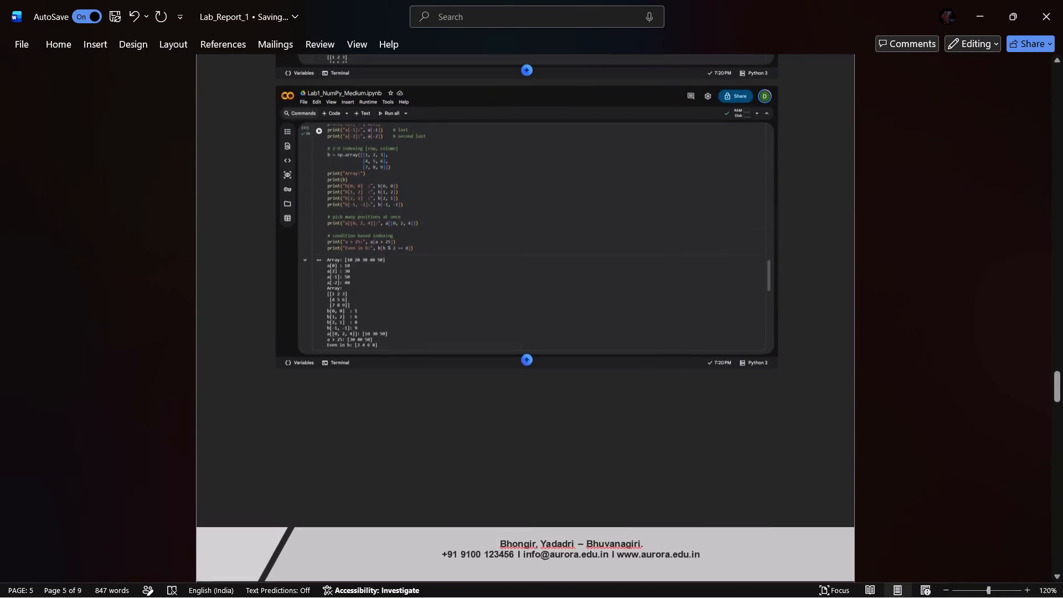
{"action": "scroll", "coordinate": [350, 199], "scroll_direction": "up", "scroll_amount": 18}
{"action": "key", "text": "Return"}
{"action": "key", "text": "Return"}
{"action": "key", "text": "Return"}
{"action": "key", "text": "Return"}
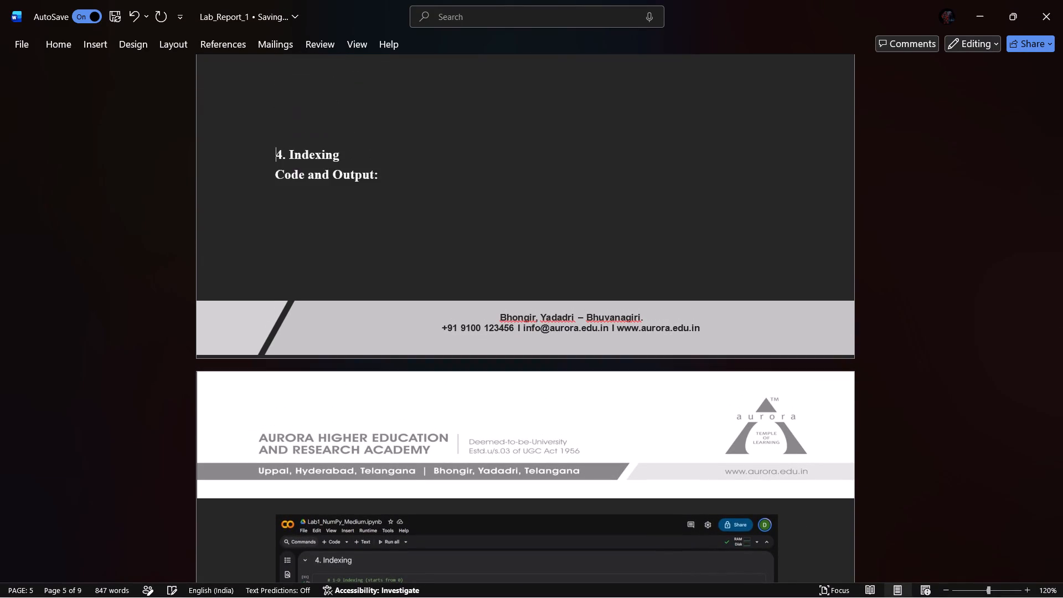
{"action": "key", "text": "Return"}
{"action": "scroll", "coordinate": [350, 199], "scroll_direction": "down", "scroll_amount": 1}
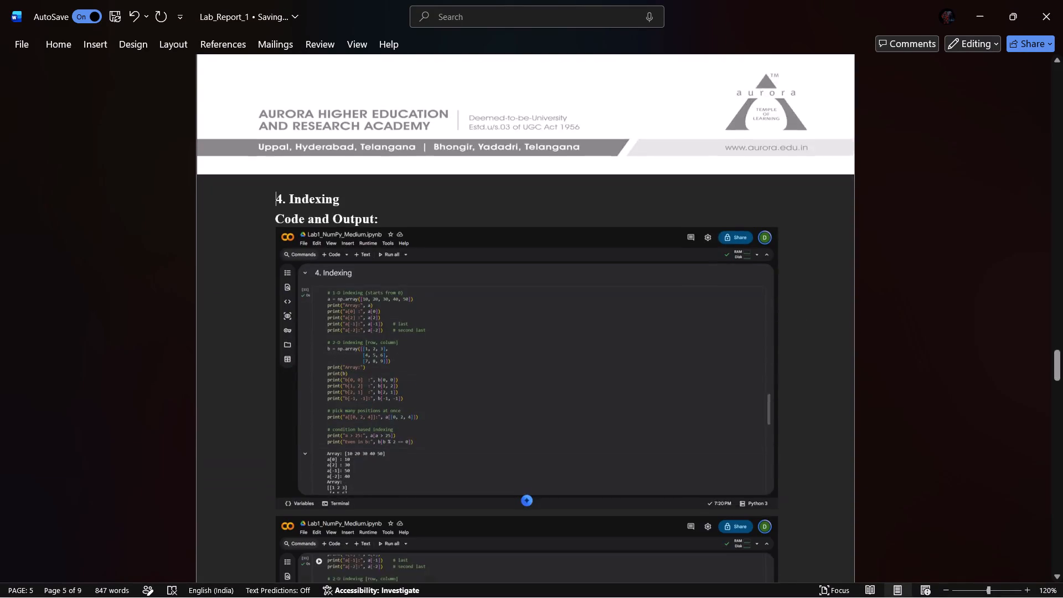
{"action": "scroll", "coordinate": [350, 199], "scroll_direction": "down", "scroll_amount": 2}
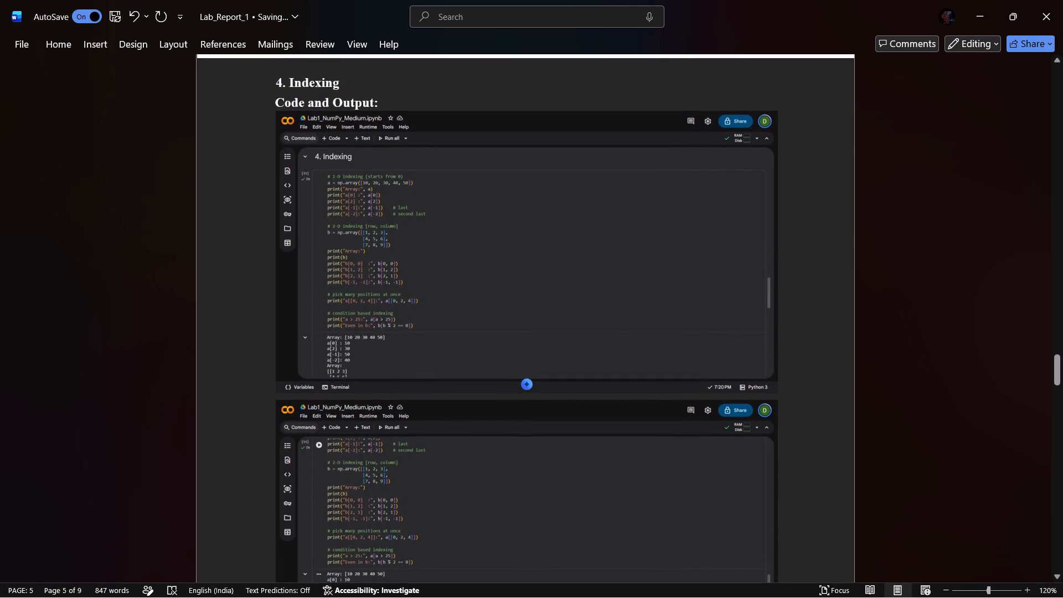
Switch to Colab, reduce the page zoom one level to fit the full 4. Indexing code and output, and capture the window.
{"action": "scroll", "coordinate": [350, 199], "scroll_direction": "down", "scroll_amount": 1}
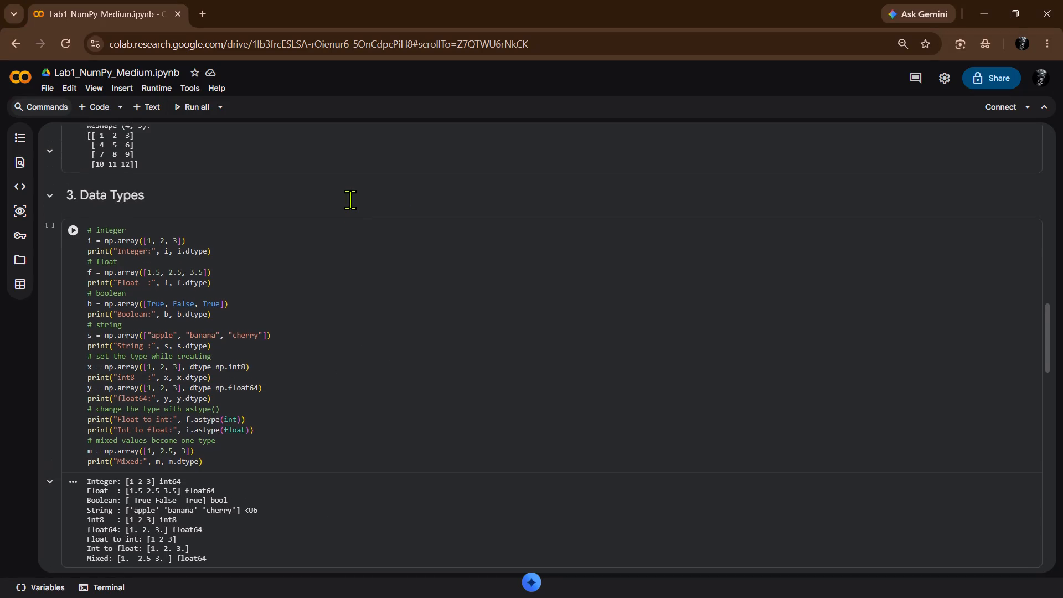
{"action": "scroll", "coordinate": [350, 199], "scroll_direction": "down", "scroll_amount": 3}
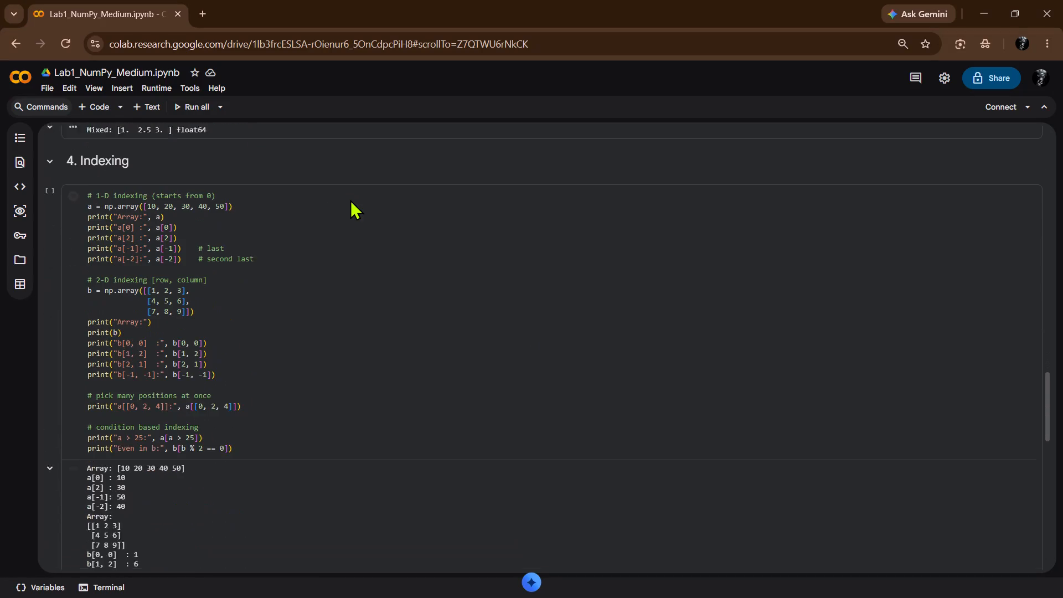
{"action": "scroll", "coordinate": [350, 199], "scroll_direction": "down", "scroll_amount": 3}
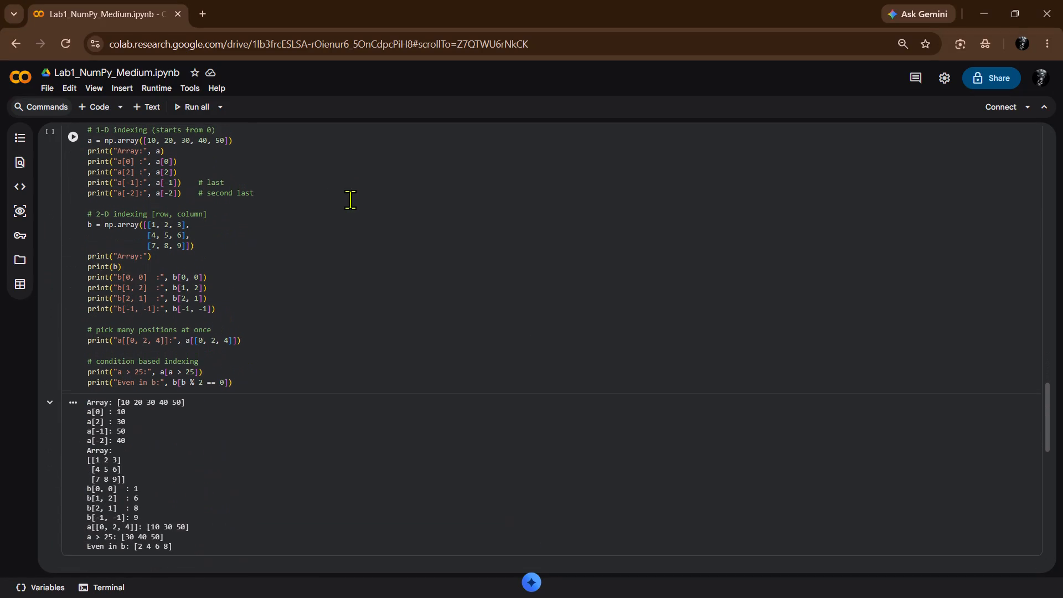
{"action": "scroll", "coordinate": [350, 199], "scroll_direction": "down", "scroll_amount": 1}
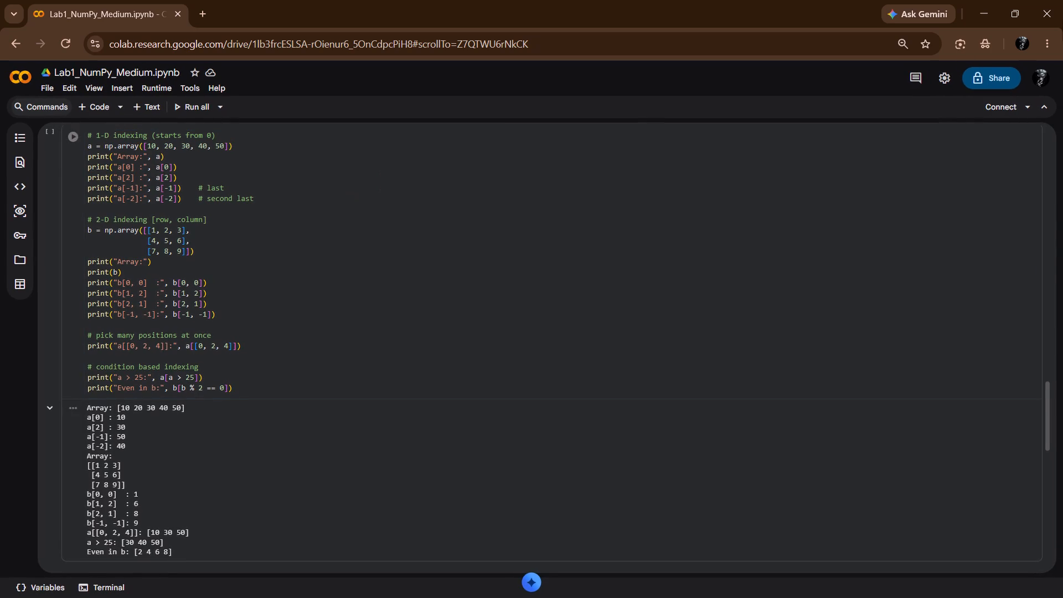
{"action": "scroll", "coordinate": [560, 312], "scroll_direction": "up", "scroll_amount": 1}
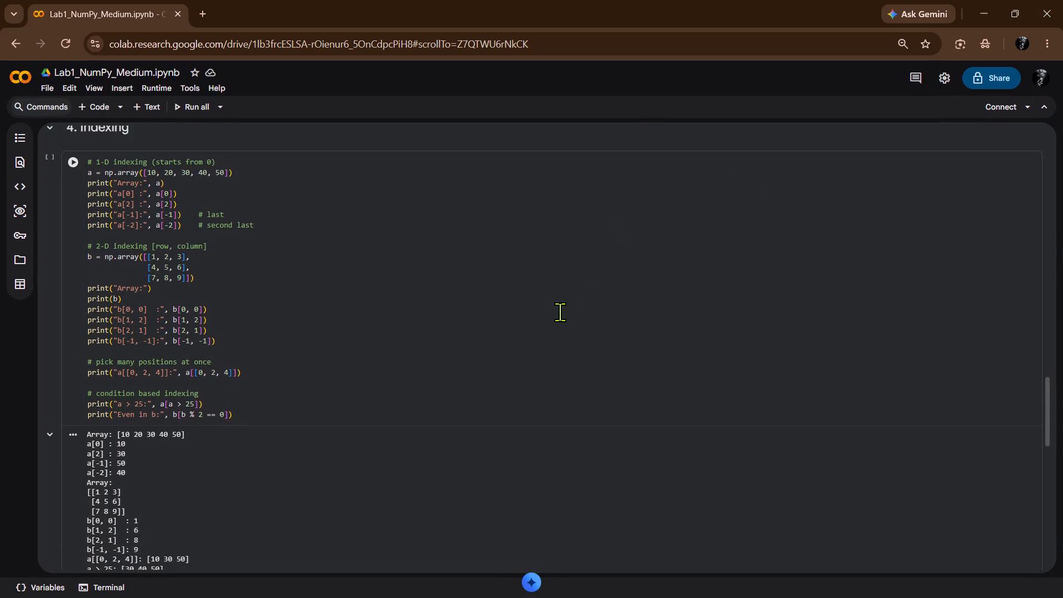
{"action": "scroll", "coordinate": [560, 312], "scroll_direction": "up", "scroll_amount": 1}
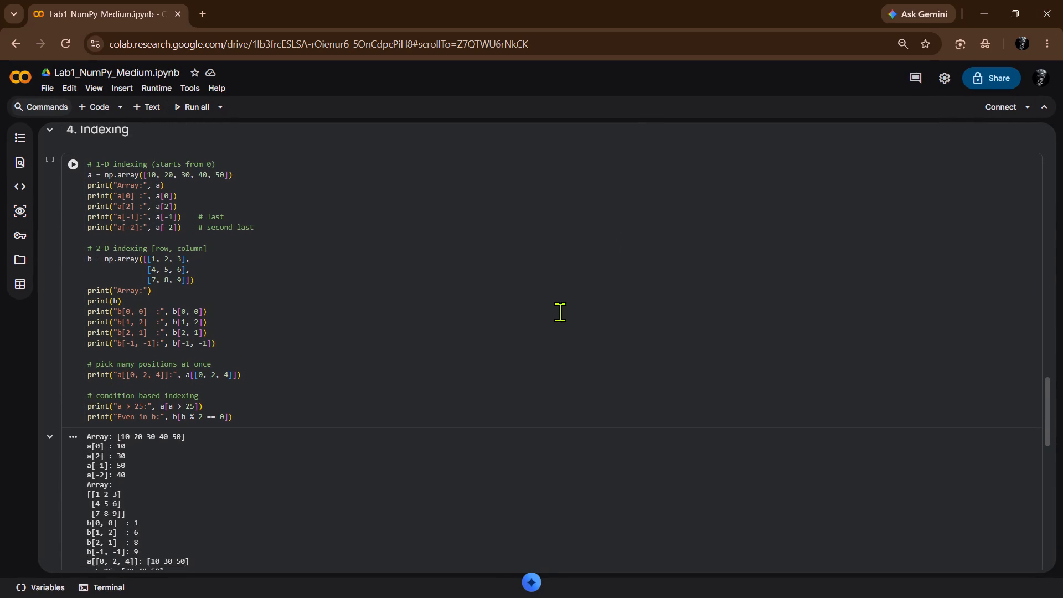
{"action": "scroll", "coordinate": [560, 312], "scroll_direction": "up", "scroll_amount": 2}
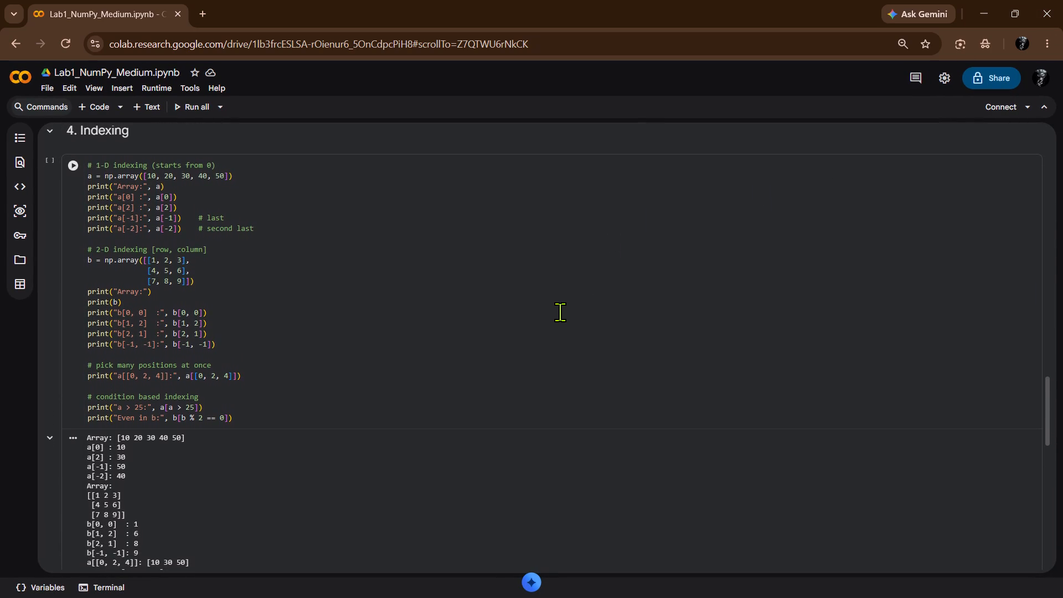
{"action": "left_click", "coordinate": [1045, 47]}
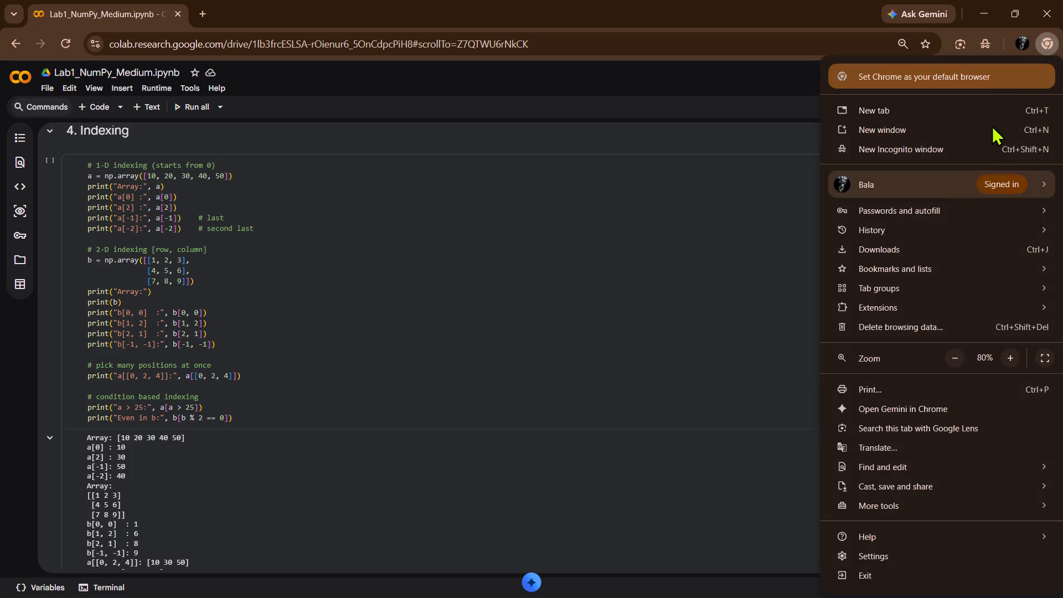
{"action": "left_click", "coordinate": [949, 356]}
{"action": "left_click", "coordinate": [672, 393]}
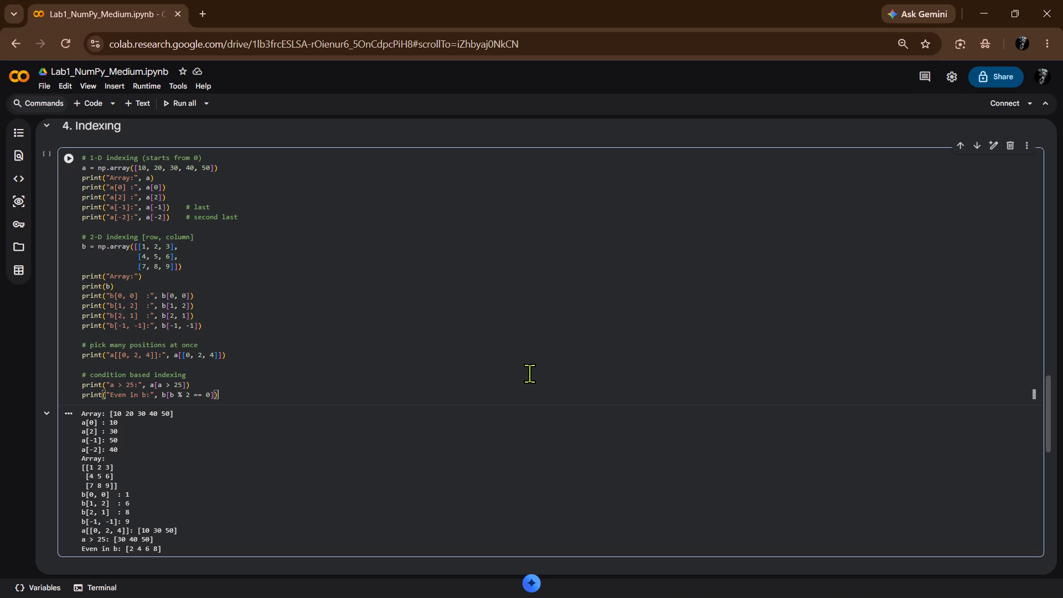
{"action": "scroll", "coordinate": [507, 414], "scroll_direction": "right", "scroll_amount": 1}
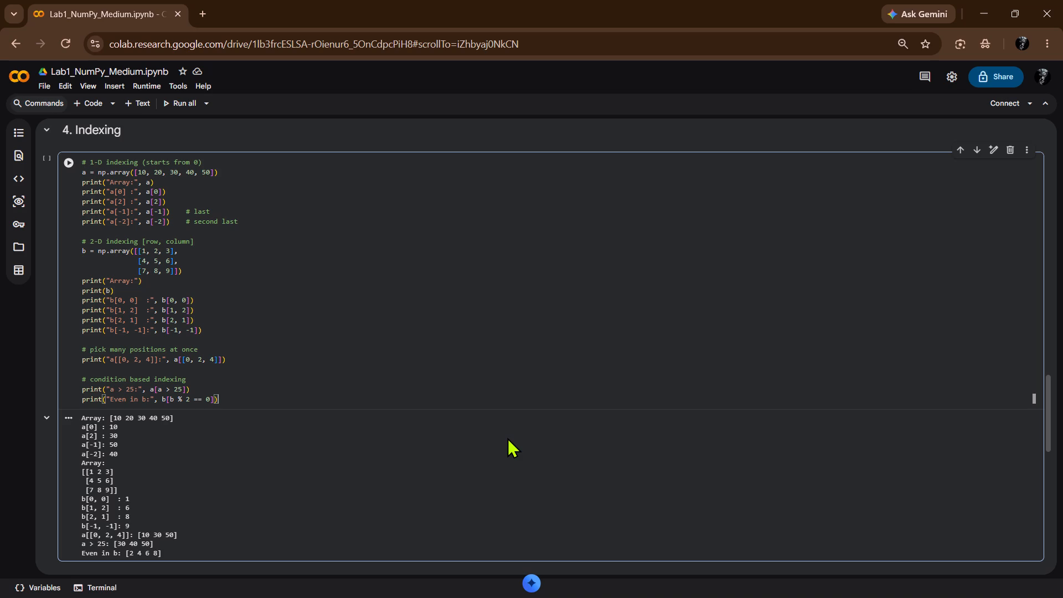
{"action": "key", "text": "Print"}
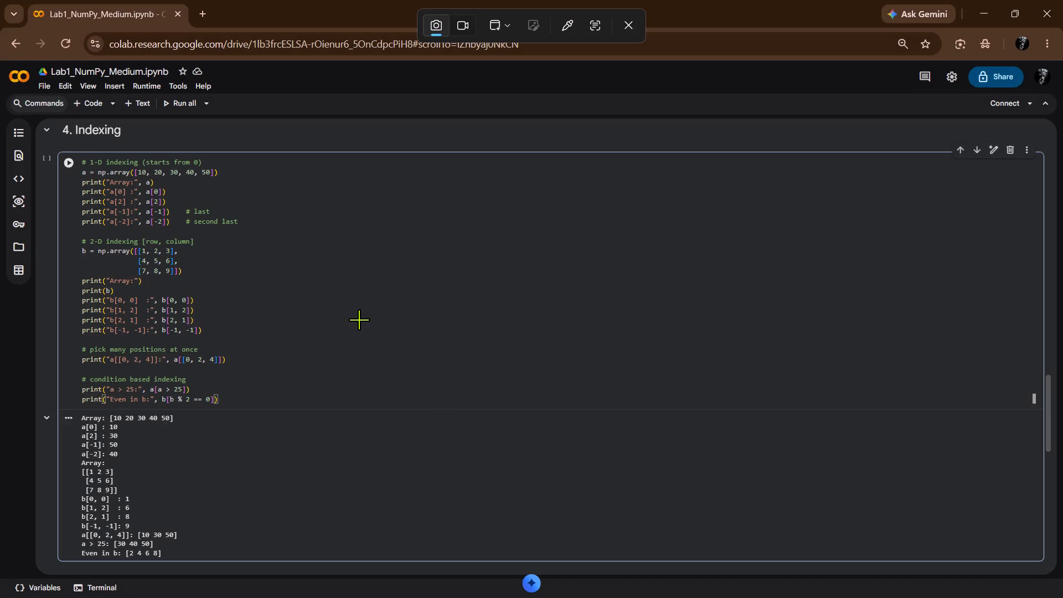
{"action": "left_click", "coordinate": [359, 319]}
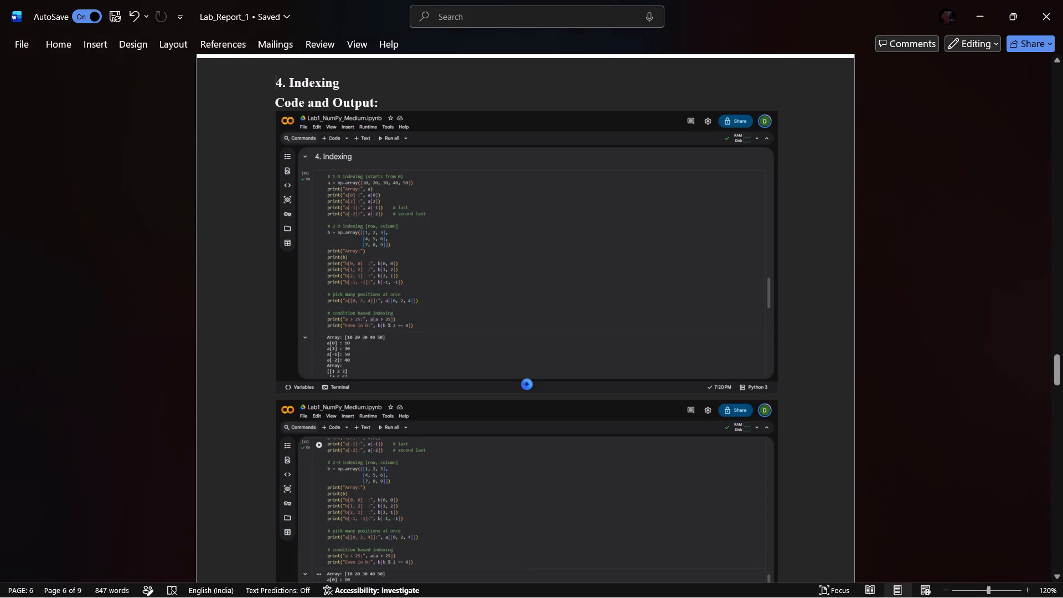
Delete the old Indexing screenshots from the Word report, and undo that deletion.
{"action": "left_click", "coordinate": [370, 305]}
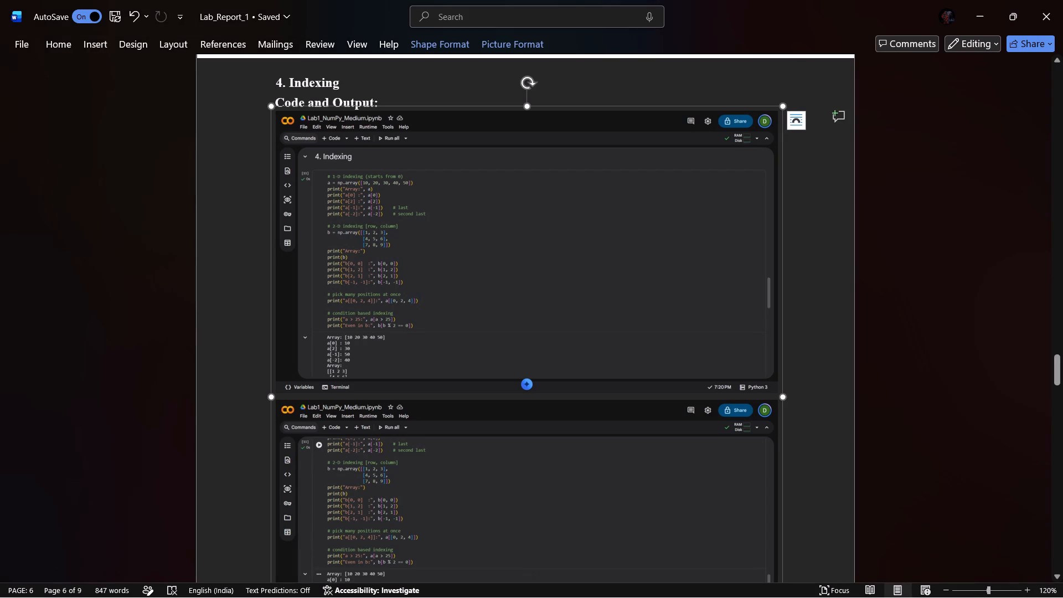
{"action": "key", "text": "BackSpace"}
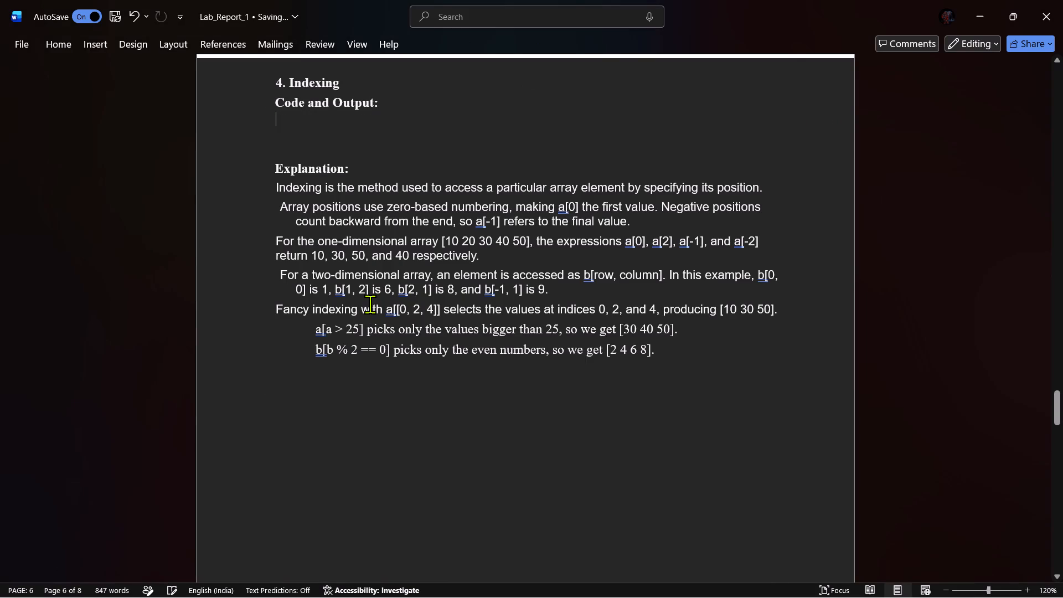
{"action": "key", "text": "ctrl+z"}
Delete both old Indexing screenshots one by one and insert the new Colab capture under Code and Output of 4. Indexing.
{"action": "left_click", "coordinate": [370, 304]}
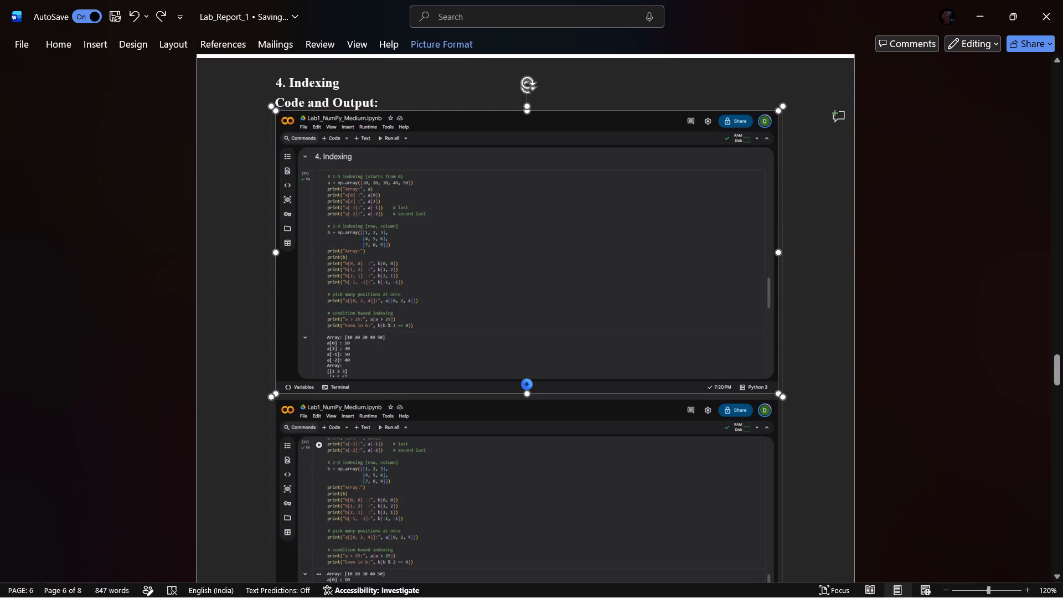
{"action": "key", "text": "BackSpace"}
{"action": "left_click", "coordinate": [370, 303]}
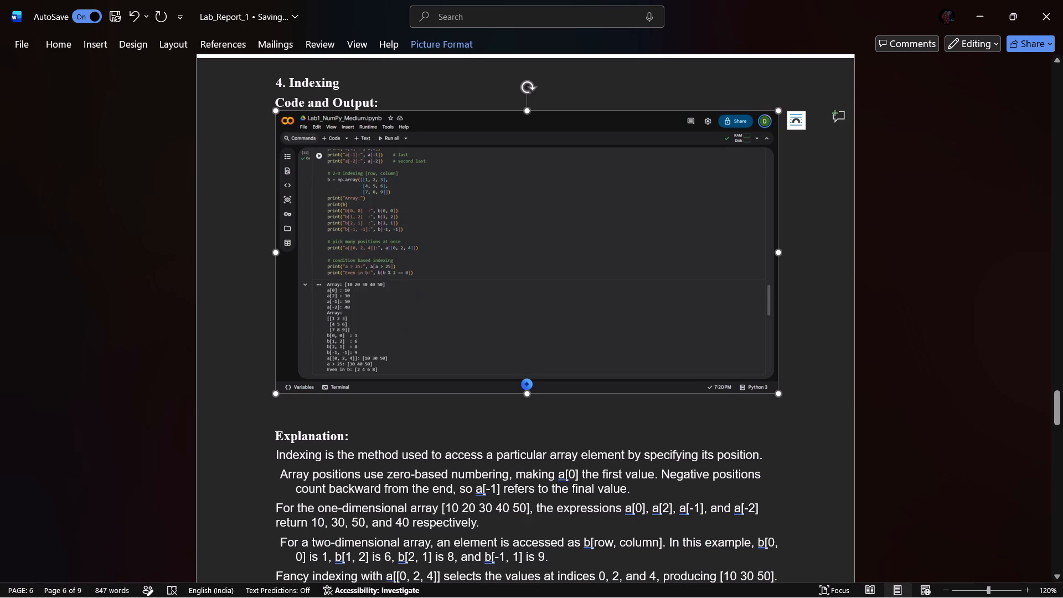
{"action": "key", "text": "BackSpace"}
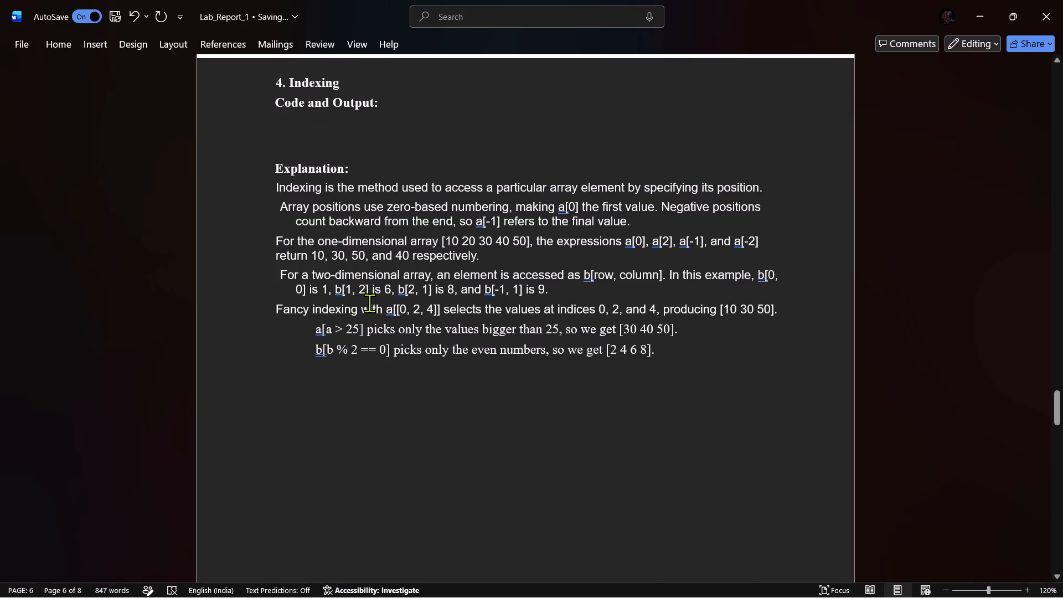
{"action": "key", "text": "ctrl+v"}
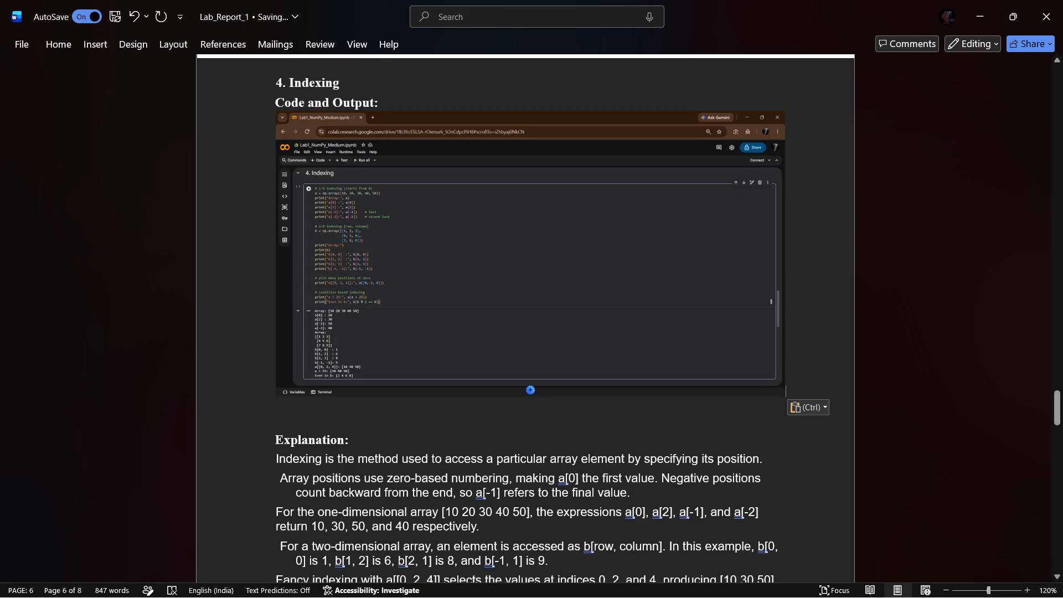
Review the report's pages from Indexing through Slicing, checking how the screenshots, headings and explanations fall on the pages.
{"action": "scroll", "coordinate": [380, 276], "scroll_direction": "up", "scroll_amount": 4, "text": "ctrl"}
{"action": "scroll", "coordinate": [380, 276], "scroll_direction": "down", "scroll_amount": 1}
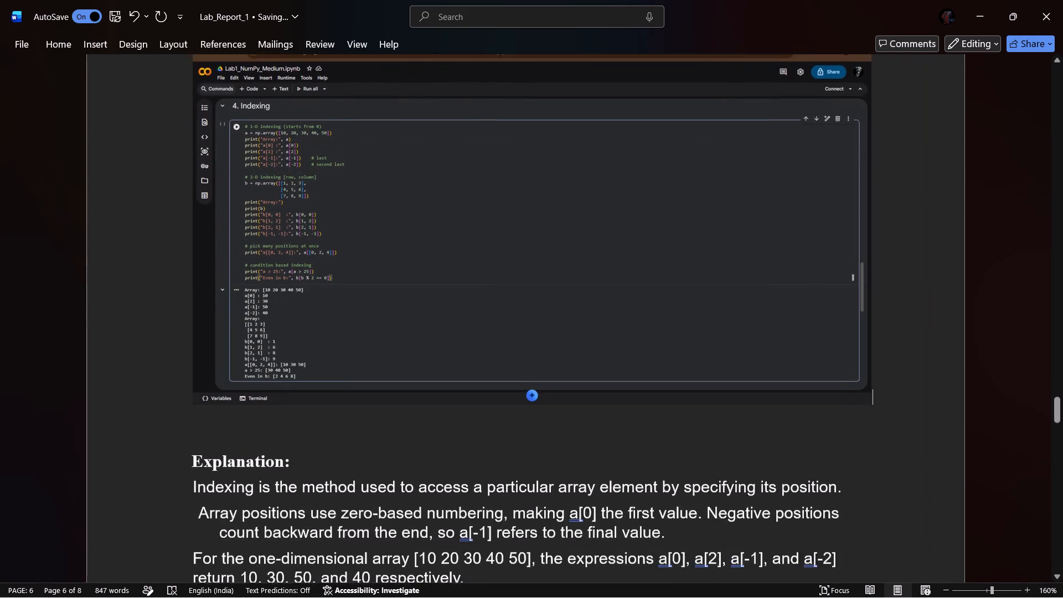
{"action": "scroll", "coordinate": [380, 276], "scroll_direction": "down", "scroll_amount": 7}
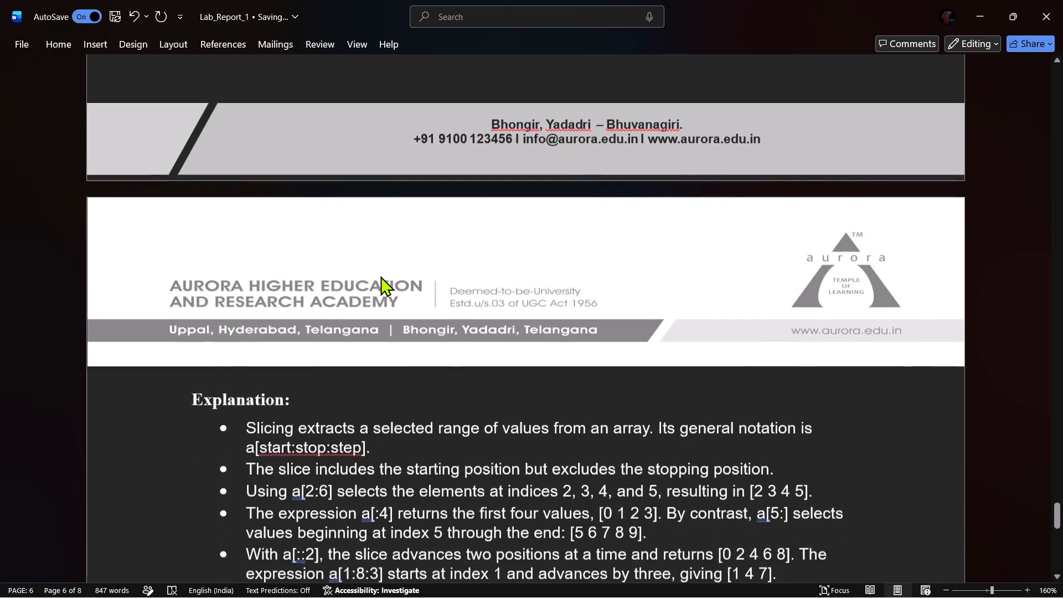
{"action": "scroll", "coordinate": [380, 276], "scroll_direction": "down", "scroll_amount": 10, "text": "ctrl"}
{"action": "scroll", "coordinate": [380, 276], "scroll_direction": "down", "scroll_amount": 14}
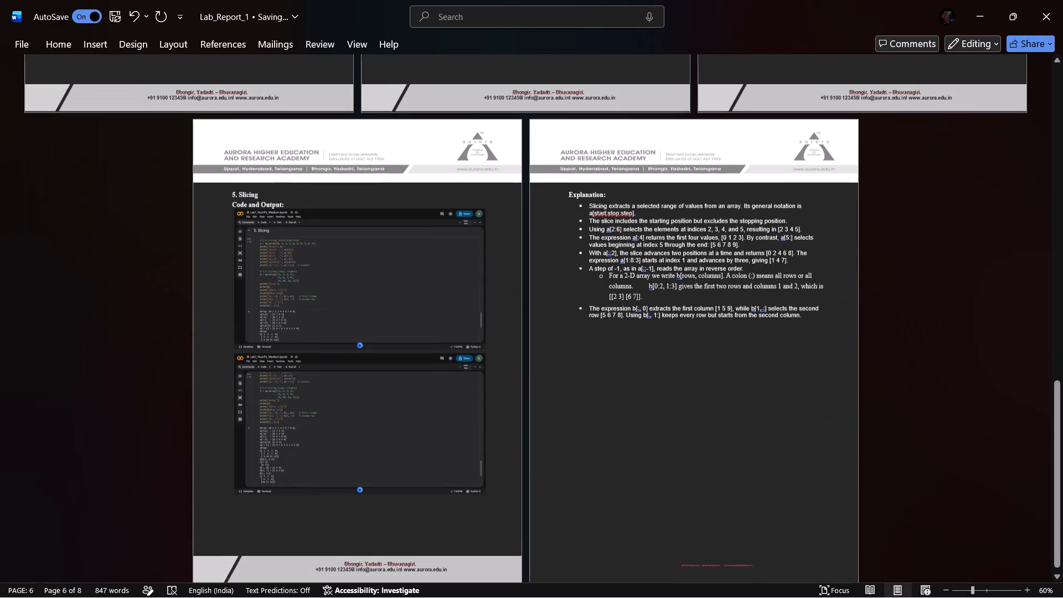
{"action": "scroll", "coordinate": [380, 276], "scroll_direction": "down", "scroll_amount": 7}
{"action": "scroll", "coordinate": [380, 276], "scroll_direction": "up", "scroll_amount": 3}
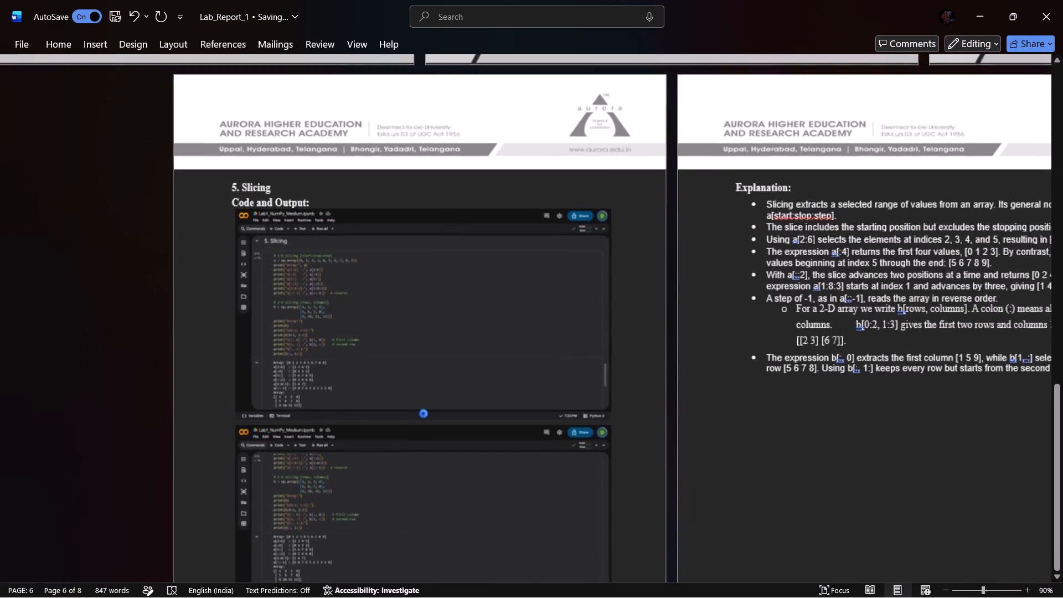
{"action": "scroll", "coordinate": [359, 290], "scroll_direction": "left", "scroll_amount": 1}
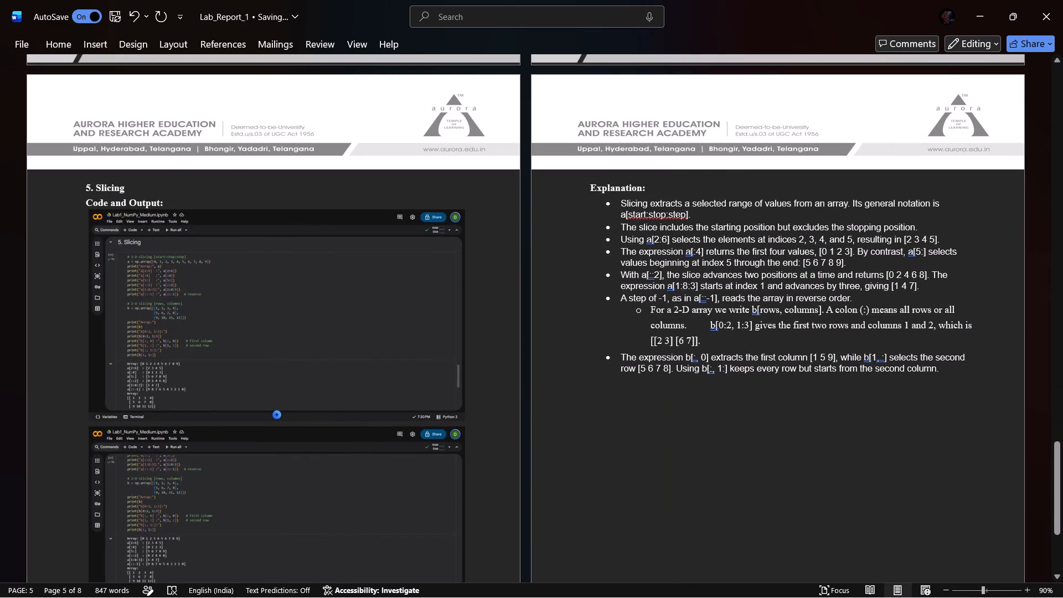
{"action": "scroll", "coordinate": [275, 328], "scroll_direction": "up", "scroll_amount": 8, "text": "ctrl"}
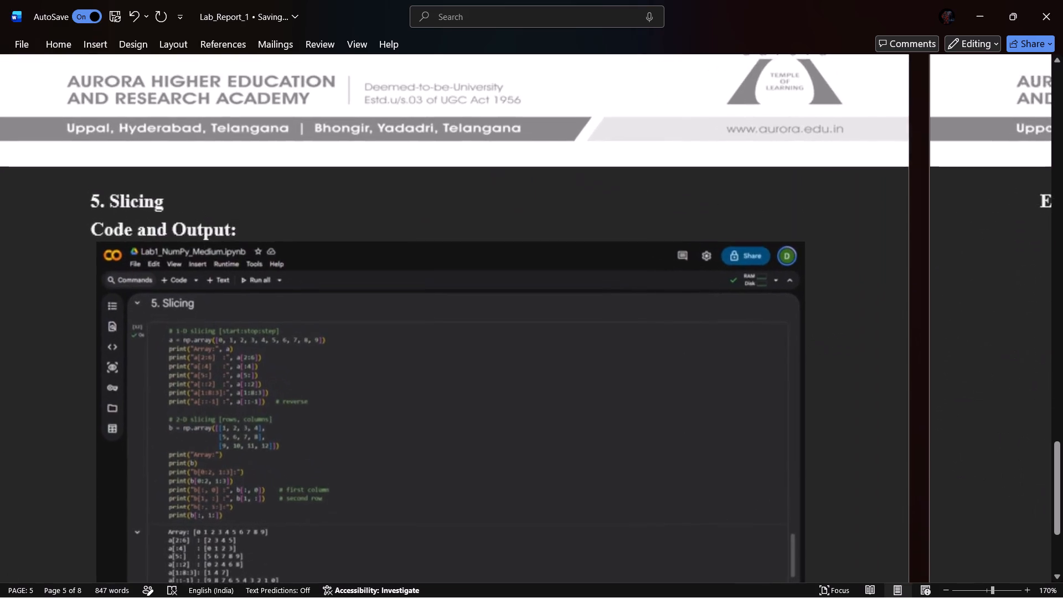
{"action": "scroll", "coordinate": [275, 328], "scroll_direction": "up", "scroll_amount": 7}
Format all the paragraphs of the Indexing explanation as a bulleted list.
{"action": "scroll", "coordinate": [275, 328], "scroll_direction": "down", "scroll_amount": 2}
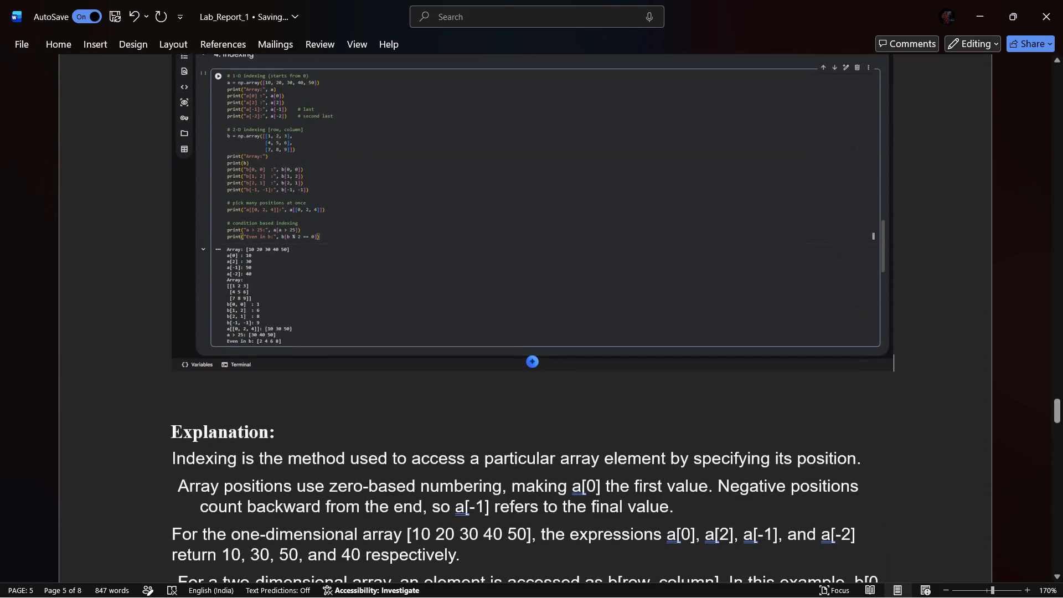
{"action": "scroll", "coordinate": [275, 328], "scroll_direction": "down", "scroll_amount": 1}
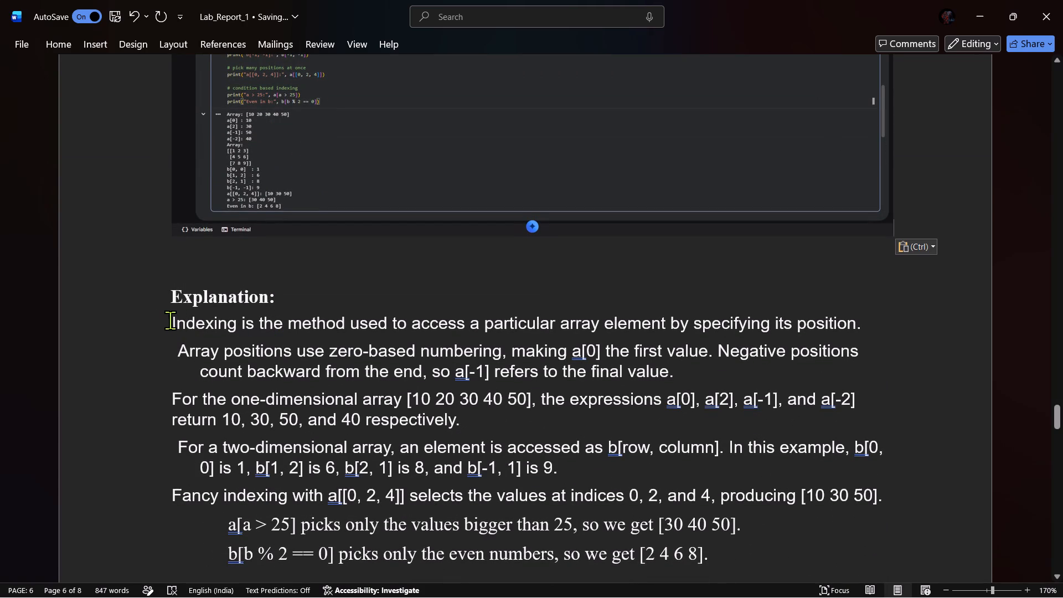
{"action": "left_click_drag", "start_coordinate": [169, 319], "coordinate": [345, 556]}
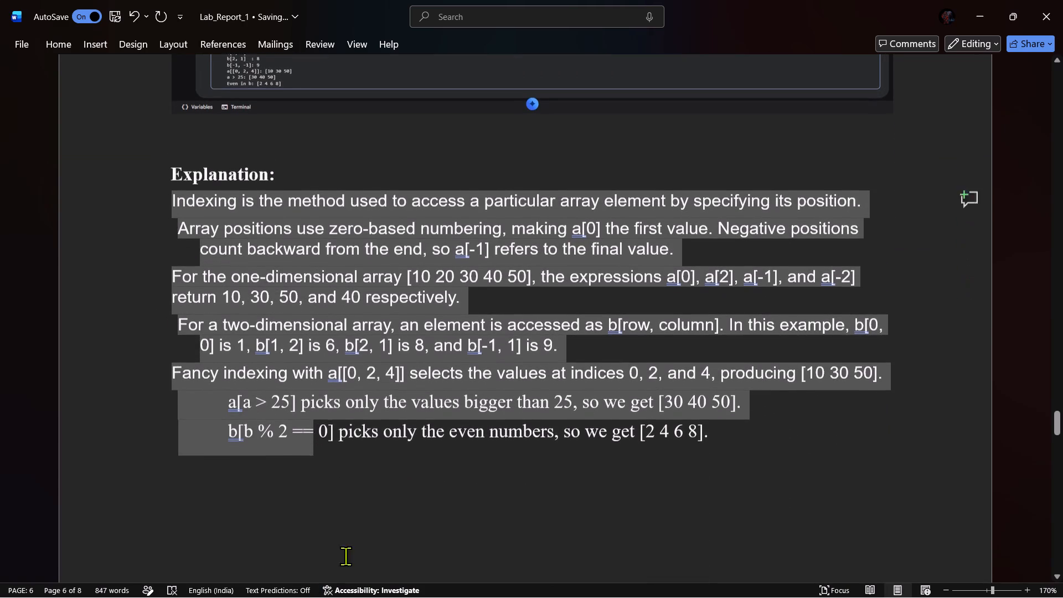
{"action": "left_click_drag", "start_coordinate": [345, 556], "coordinate": [720, 411]}
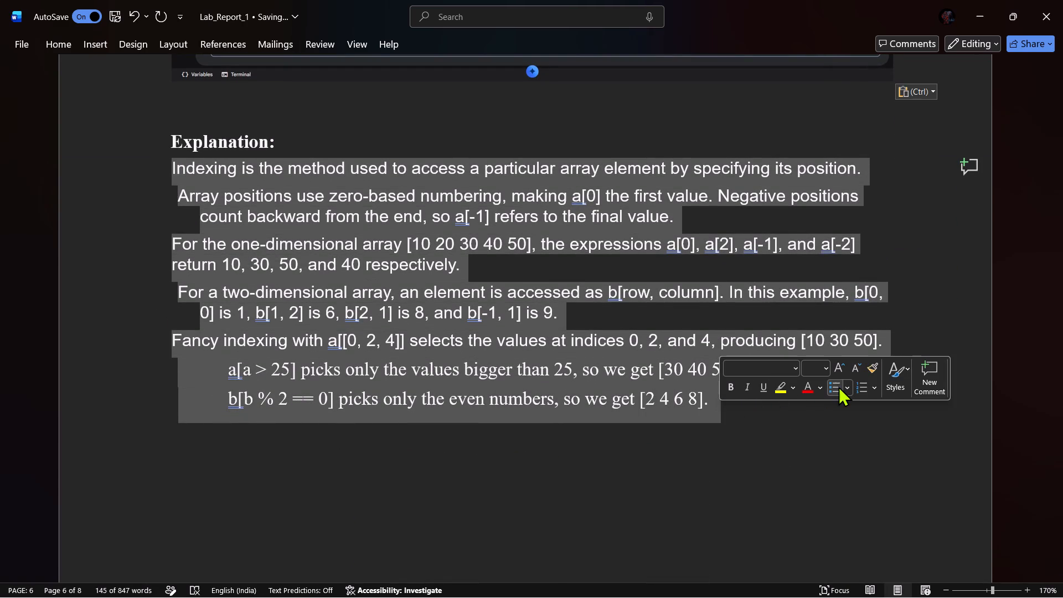
{"action": "left_click", "coordinate": [835, 388]}
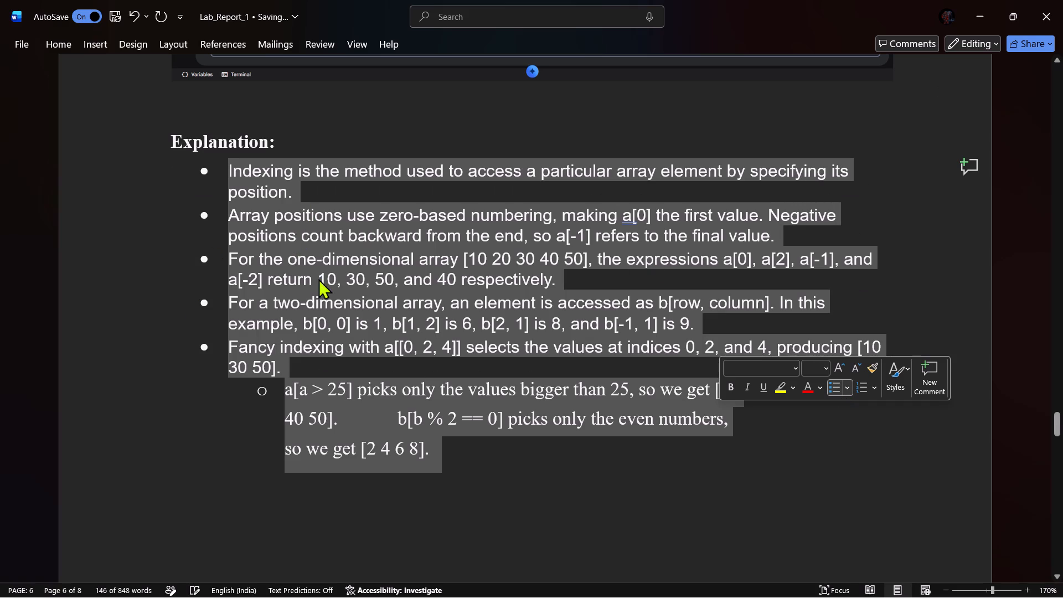
{"action": "left_click", "coordinate": [535, 469]}
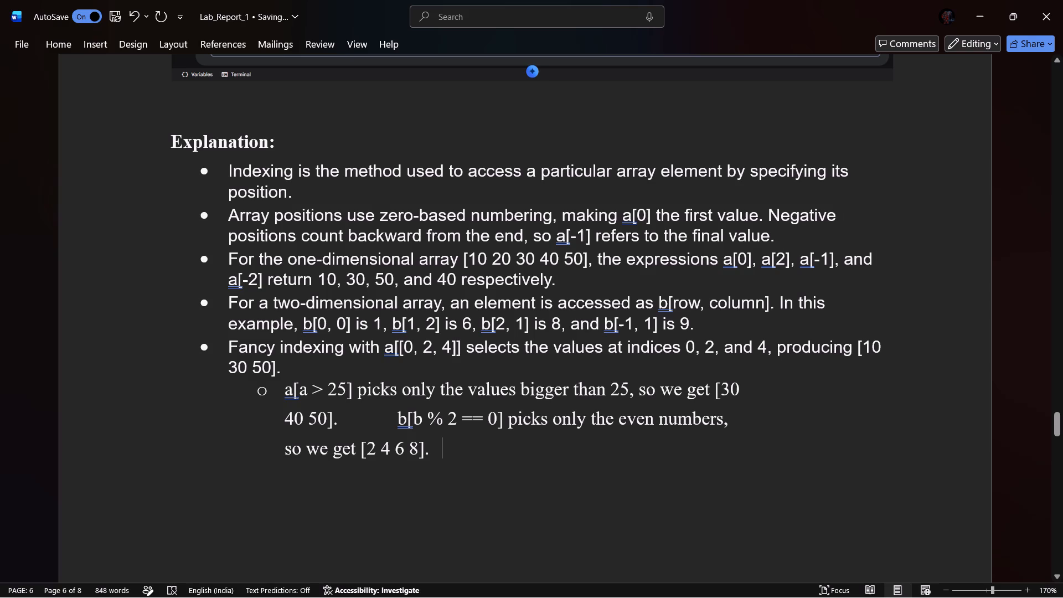
Switch to the Lab1_NumPy_Medium.ipynb notebook in Chrome and capture the screen showing the 5. Slicing code with its output.
{"action": "scroll", "coordinate": [499, 476], "scroll_direction": "down", "scroll_amount": 11}
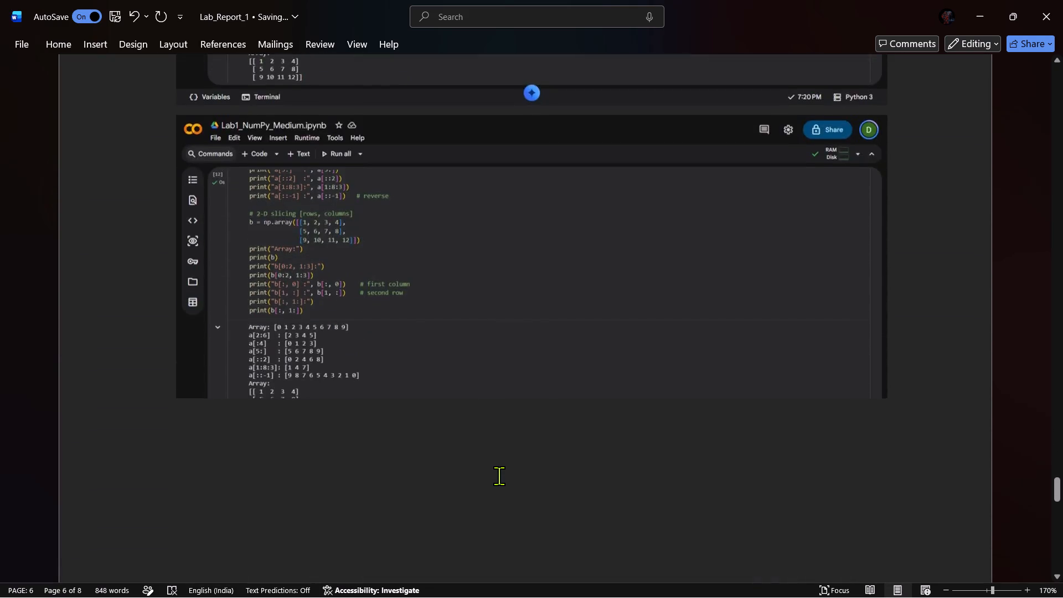
{"action": "scroll", "coordinate": [499, 476], "scroll_direction": "up", "scroll_amount": 1}
{"action": "scroll", "coordinate": [496, 465], "scroll_direction": "down", "scroll_amount": 1}
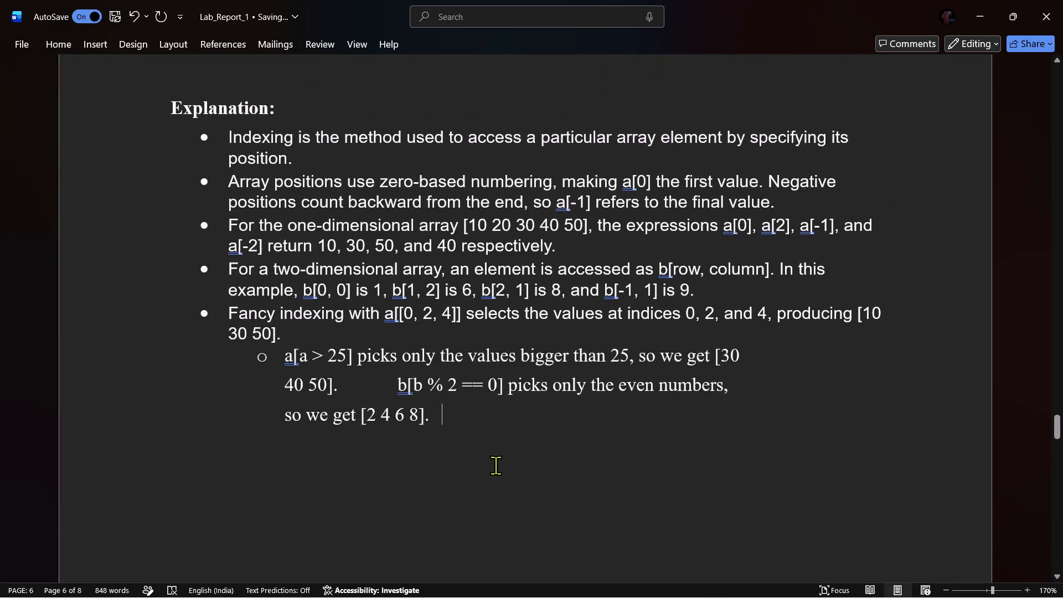
{"action": "scroll", "coordinate": [496, 465], "scroll_direction": "down", "scroll_amount": 4}
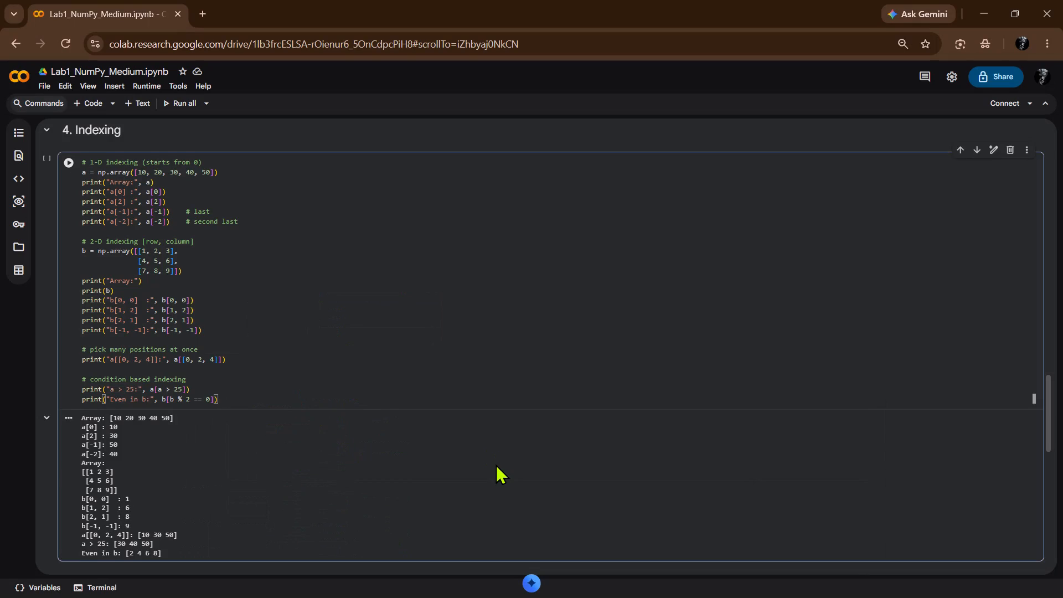
{"action": "scroll", "coordinate": [496, 464], "scroll_direction": "down", "scroll_amount": 4}
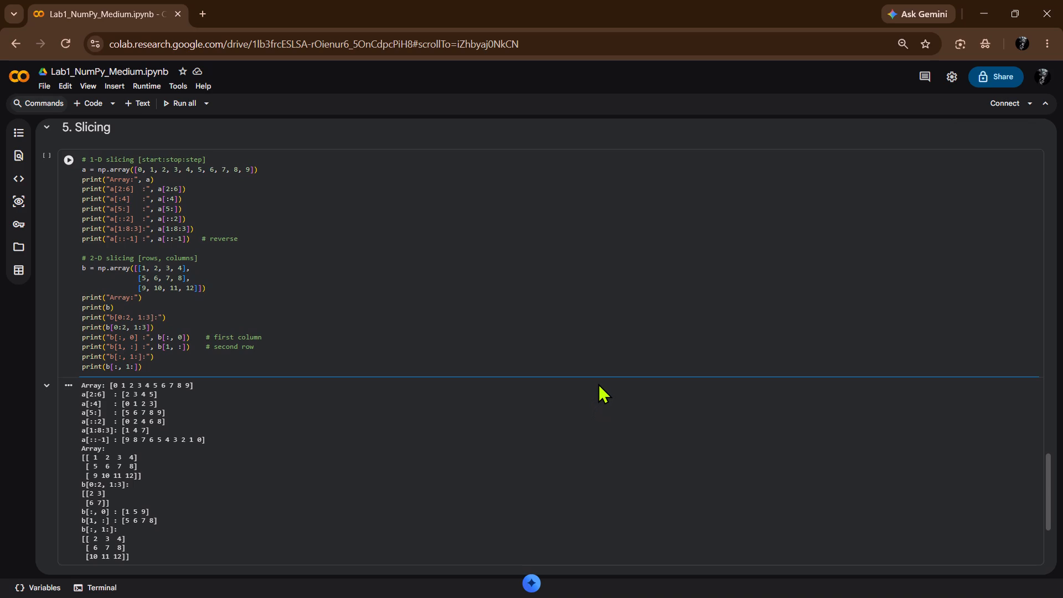
{"action": "scroll", "coordinate": [598, 383], "scroll_direction": "right", "scroll_amount": 1}
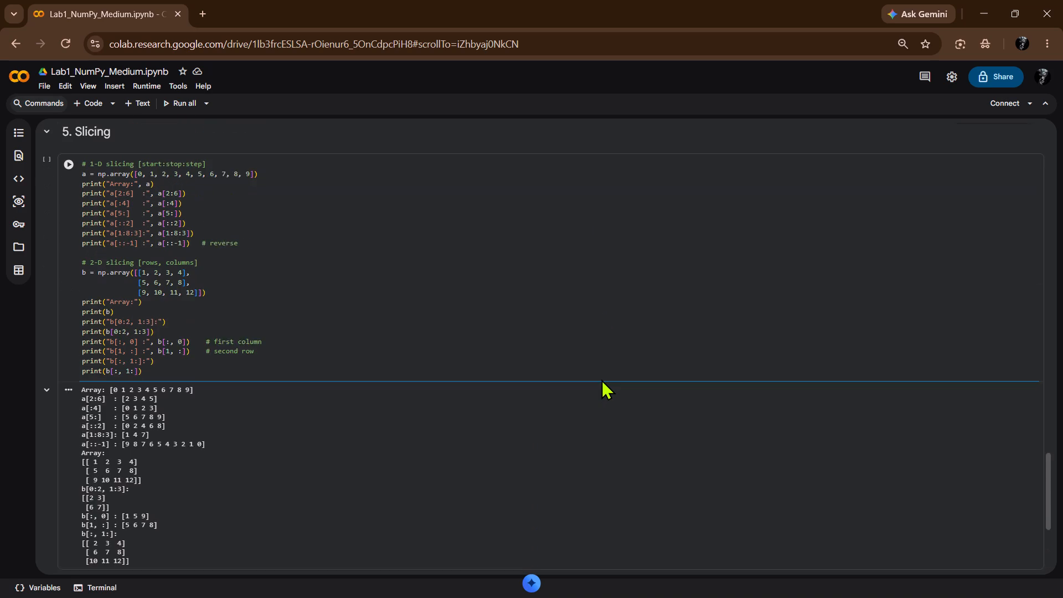
{"action": "scroll", "coordinate": [601, 379], "scroll_direction": "right", "scroll_amount": 1}
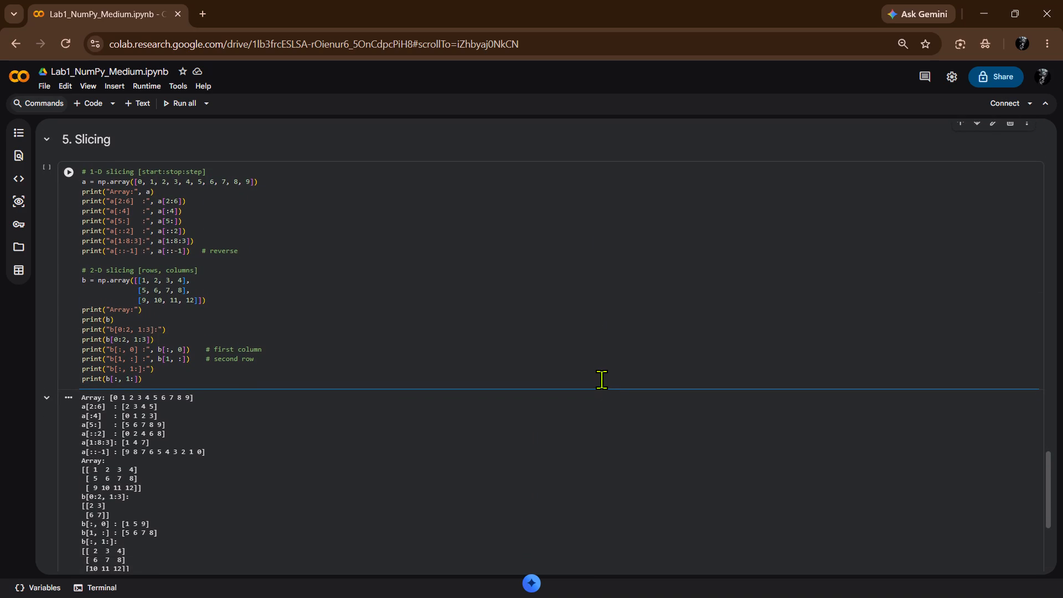
{"action": "key", "text": "Print"}
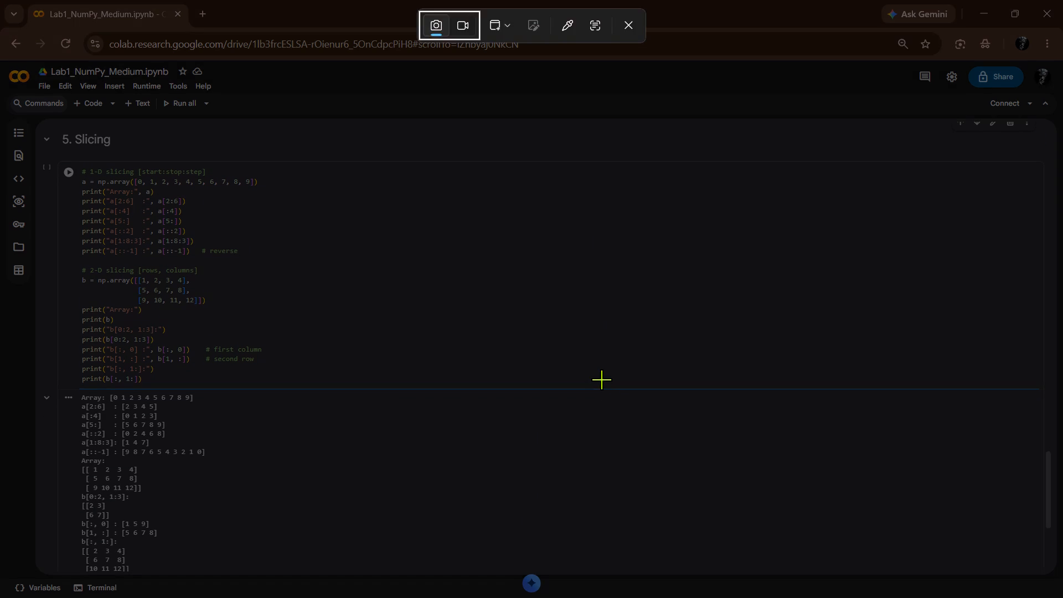
{"action": "left_click", "coordinate": [569, 357]}
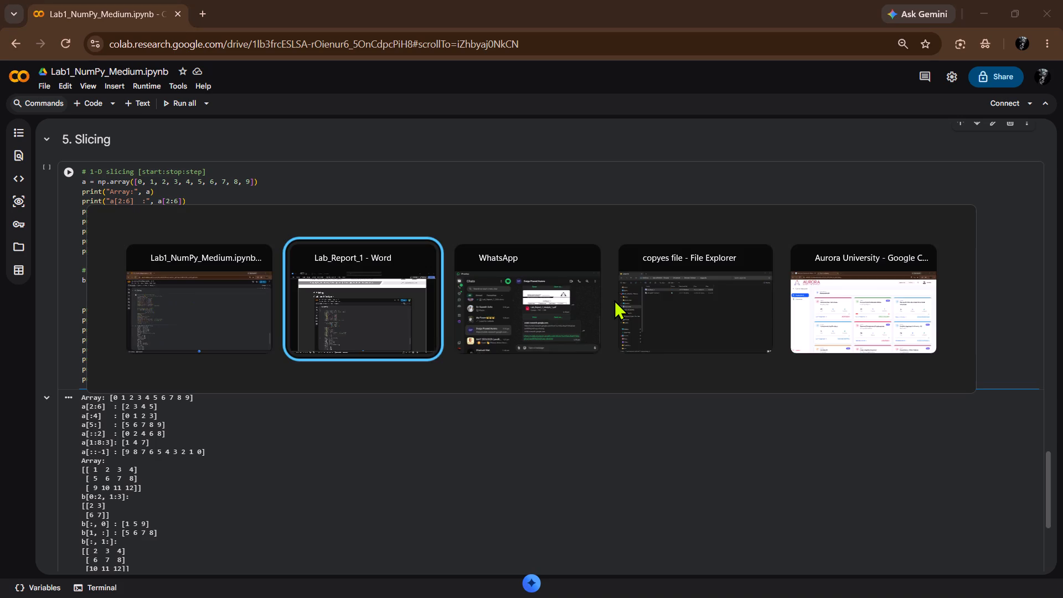
In the Word report, delete both old screenshots under Code and Output of 5. Slicing.
{"action": "scroll", "coordinate": [637, 270], "scroll_direction": "down", "scroll_amount": 1}
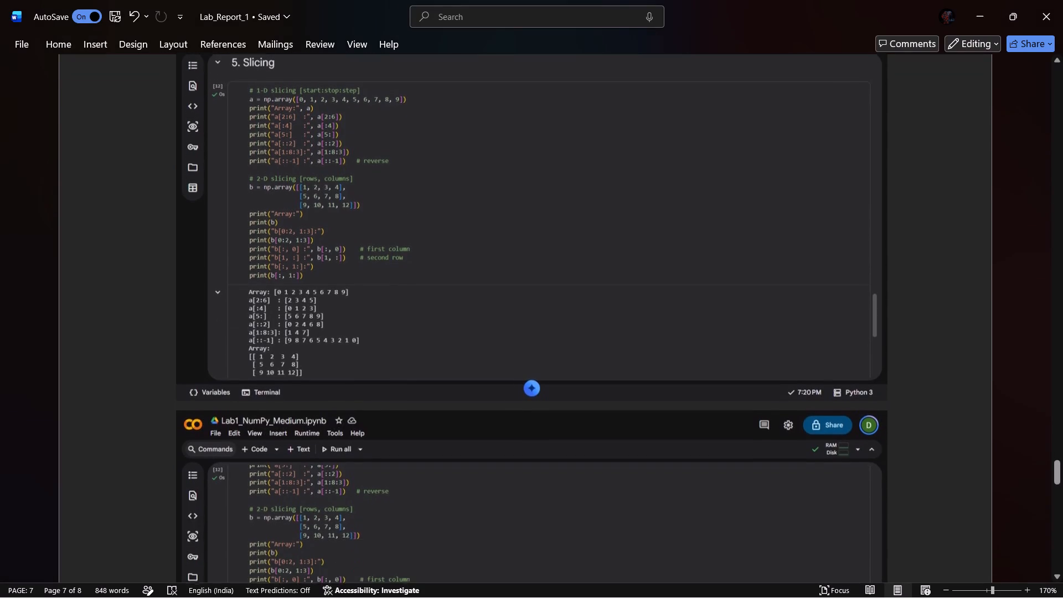
{"action": "scroll", "coordinate": [640, 265], "scroll_direction": "down", "scroll_amount": 1}
{"action": "left_click", "coordinate": [640, 265]}
{"action": "scroll", "coordinate": [646, 259], "scroll_direction": "right", "scroll_amount": 1}
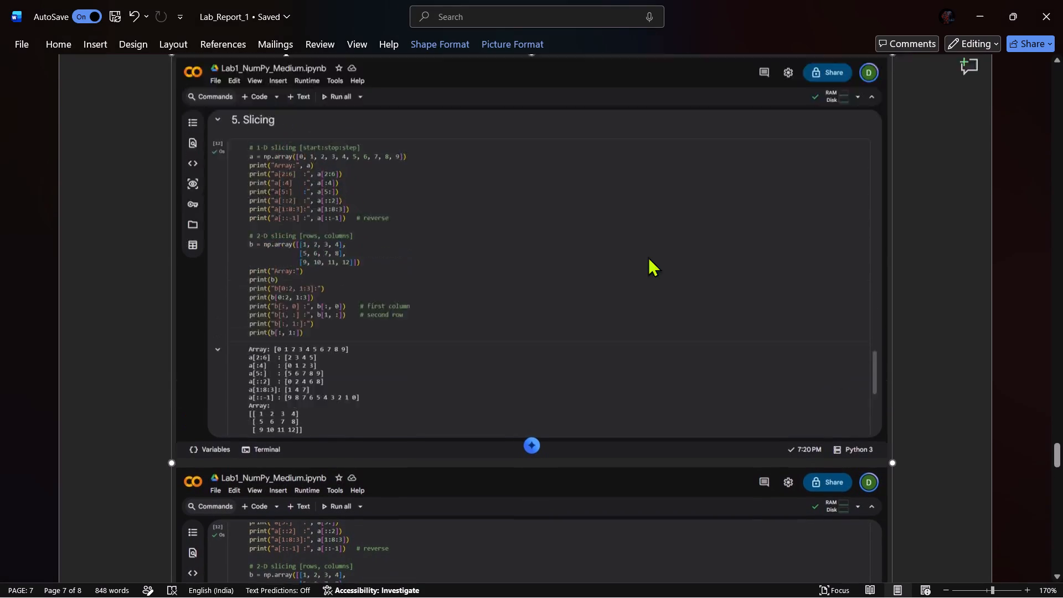
{"action": "scroll", "coordinate": [648, 256], "scroll_direction": "right", "scroll_amount": 1}
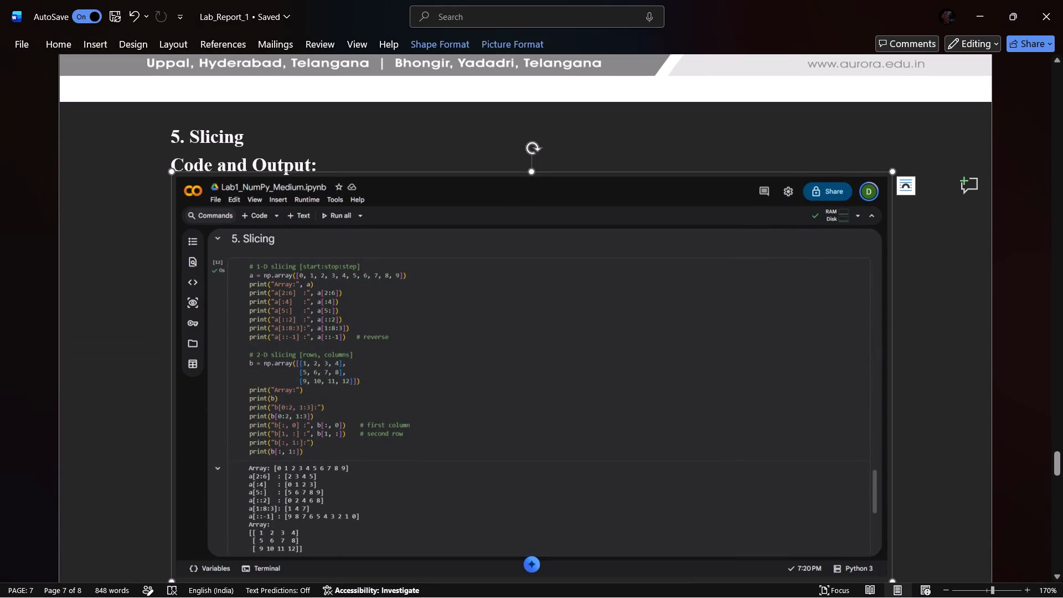
{"action": "left_click", "coordinate": [700, 206]}
{"action": "key", "text": "BackSpace"}
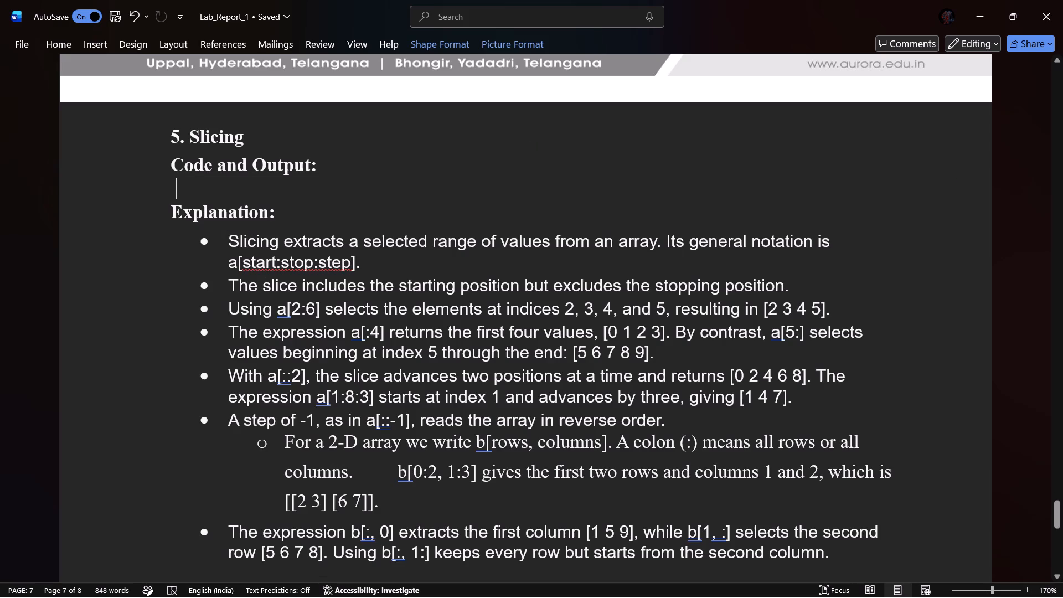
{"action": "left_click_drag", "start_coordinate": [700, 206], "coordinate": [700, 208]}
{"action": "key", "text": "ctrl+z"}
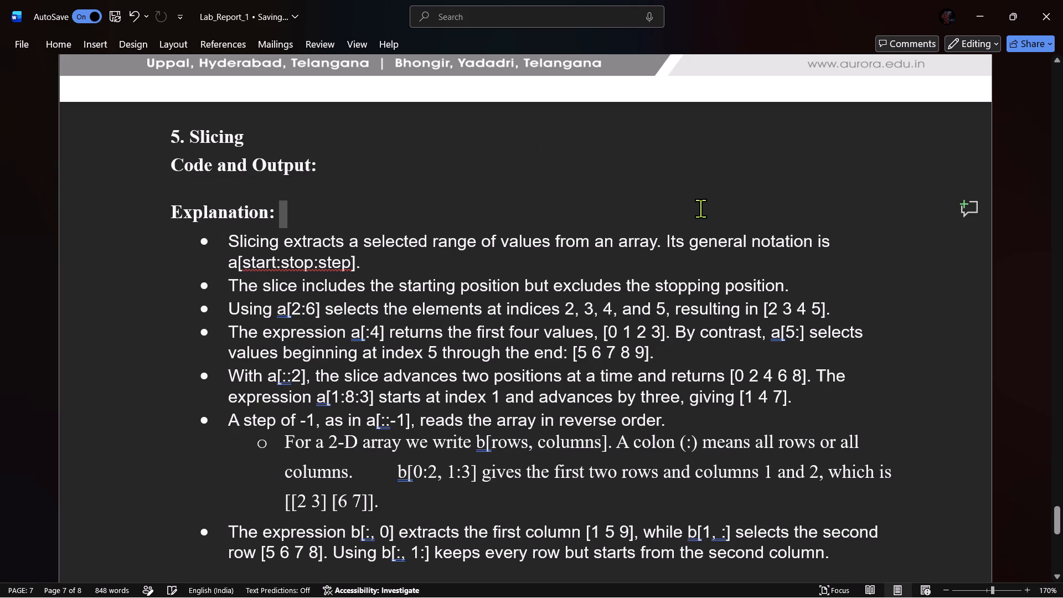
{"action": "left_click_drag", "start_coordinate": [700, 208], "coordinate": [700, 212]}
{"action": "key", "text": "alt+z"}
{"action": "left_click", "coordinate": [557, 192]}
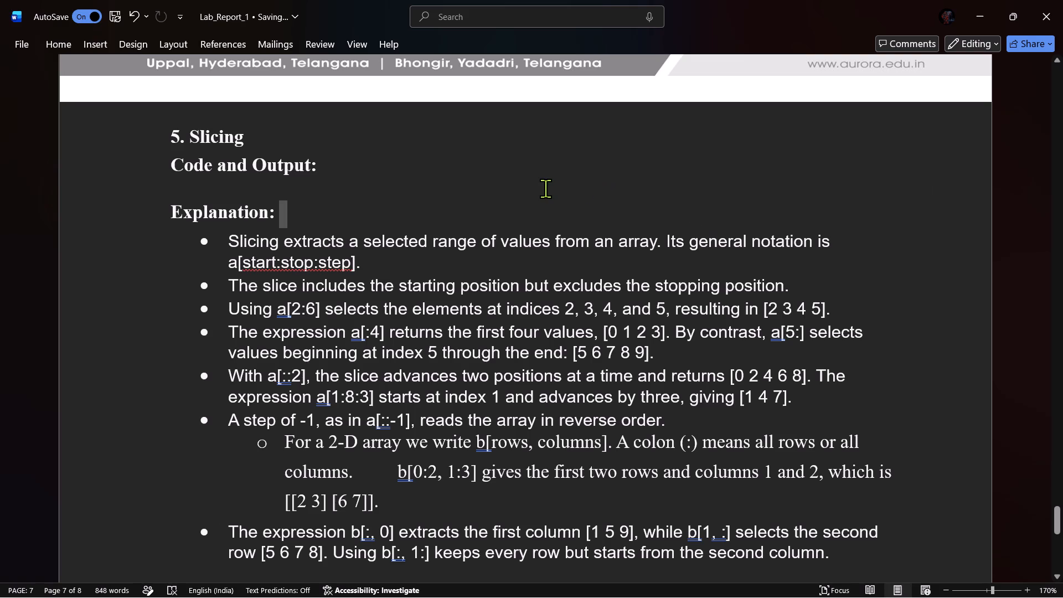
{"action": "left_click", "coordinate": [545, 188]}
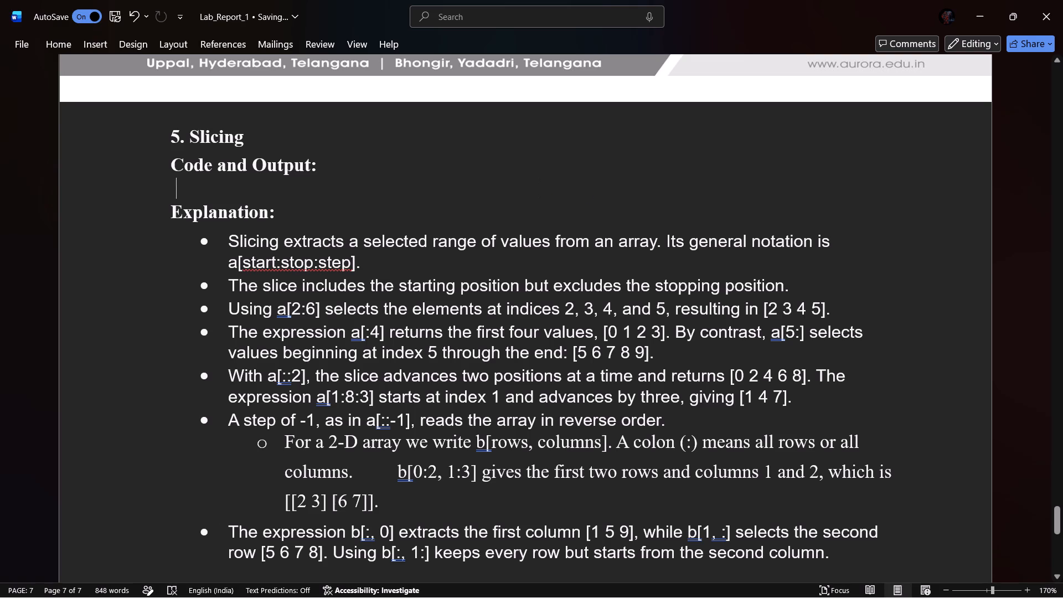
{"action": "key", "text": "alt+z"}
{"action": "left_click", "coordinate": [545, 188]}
Review the whole report from the title table through sections 1 to 5, checking the screenshots, headings and explanations on each page.
{"action": "scroll", "coordinate": [360, 190], "scroll_direction": "up", "scroll_amount": 1}
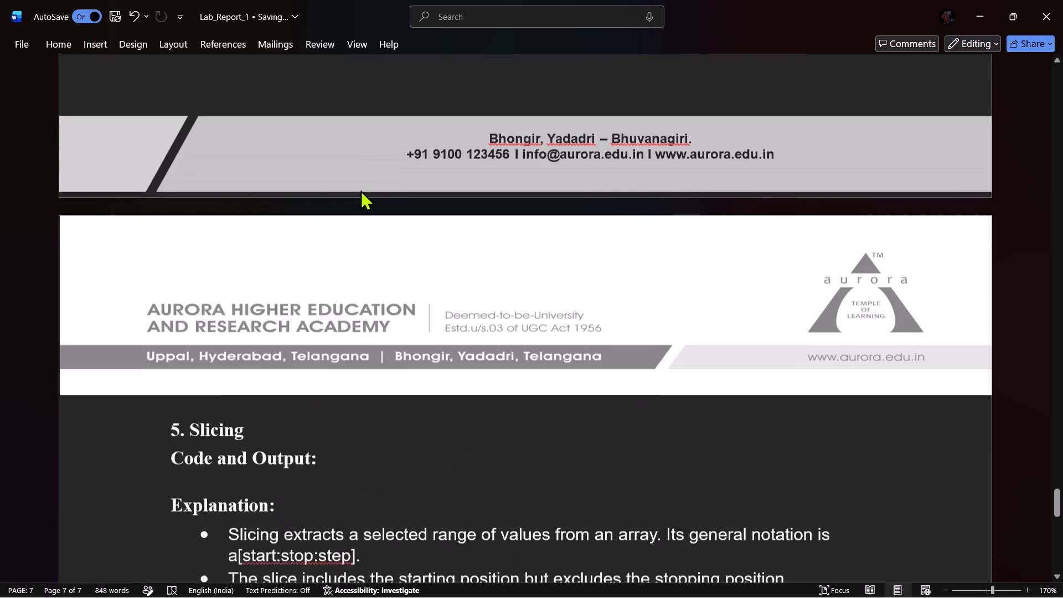
{"action": "scroll", "coordinate": [360, 190], "scroll_direction": "up", "scroll_amount": 3}
{"action": "scroll", "coordinate": [360, 190], "scroll_direction": "down", "scroll_amount": 1}
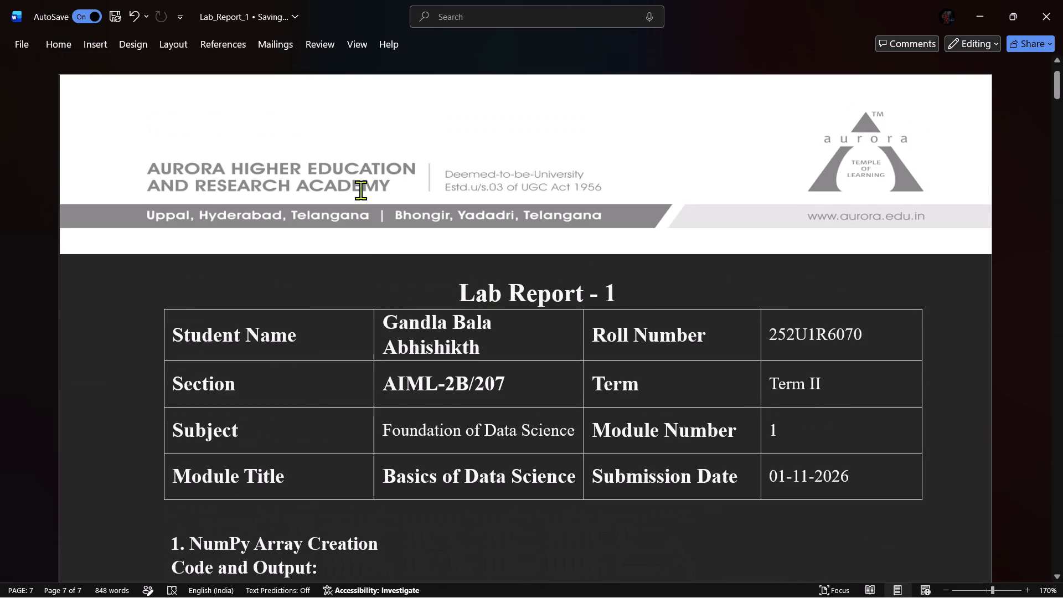
{"action": "scroll", "coordinate": [360, 190], "scroll_direction": "down", "scroll_amount": 7}
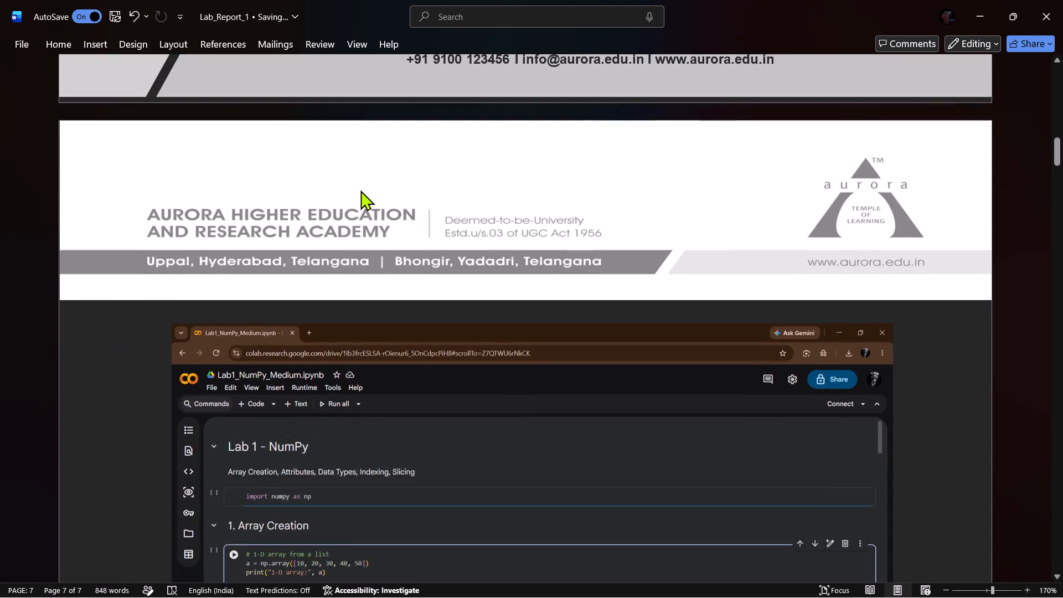
{"action": "scroll", "coordinate": [360, 190], "scroll_direction": "down", "scroll_amount": 3}
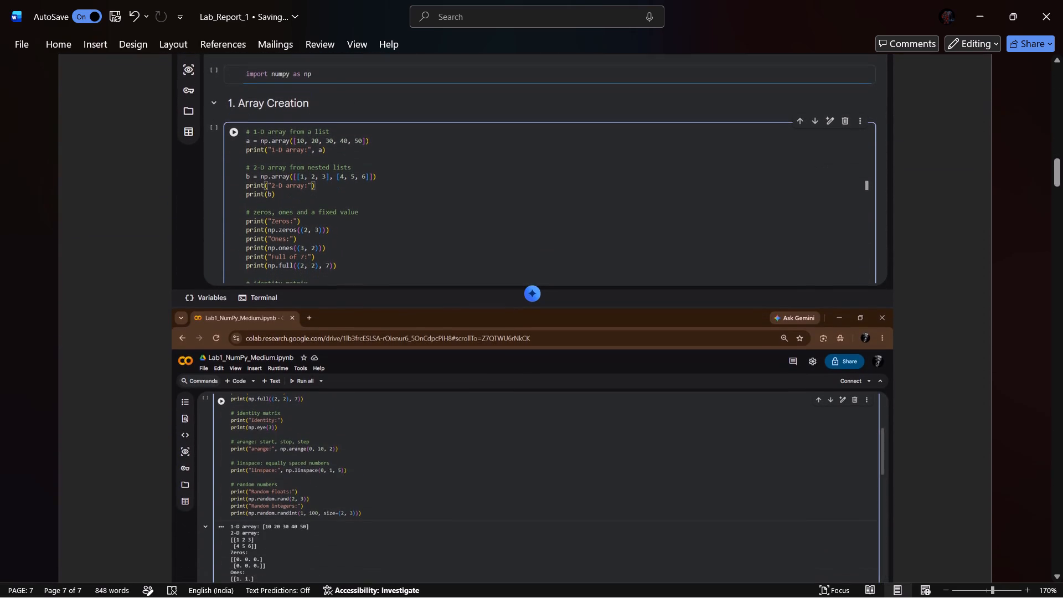
{"action": "scroll", "coordinate": [360, 190], "scroll_direction": "down", "scroll_amount": 5}
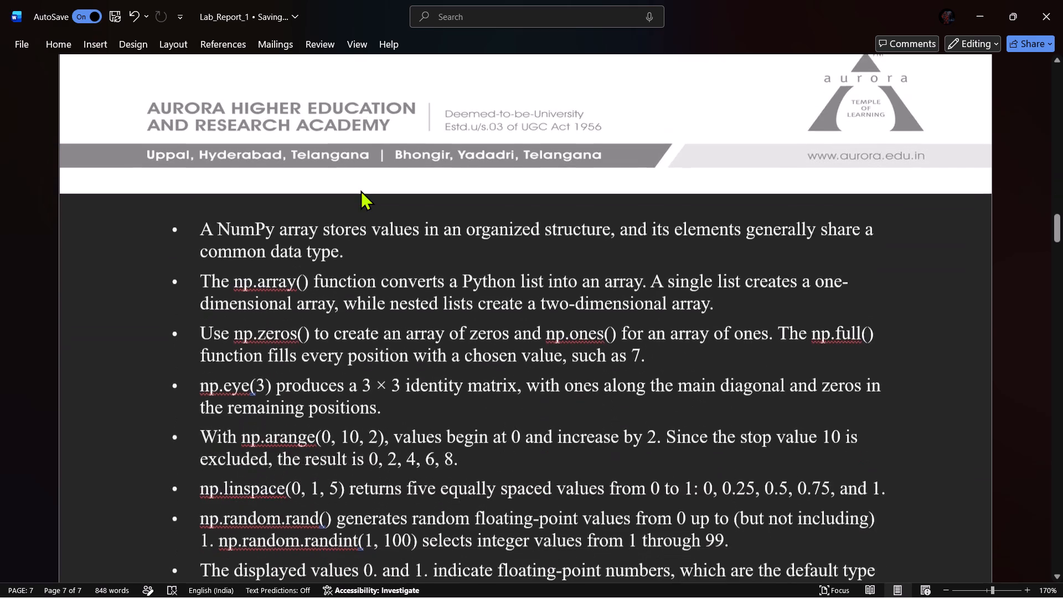
{"action": "scroll", "coordinate": [360, 190], "scroll_direction": "down", "scroll_amount": 3}
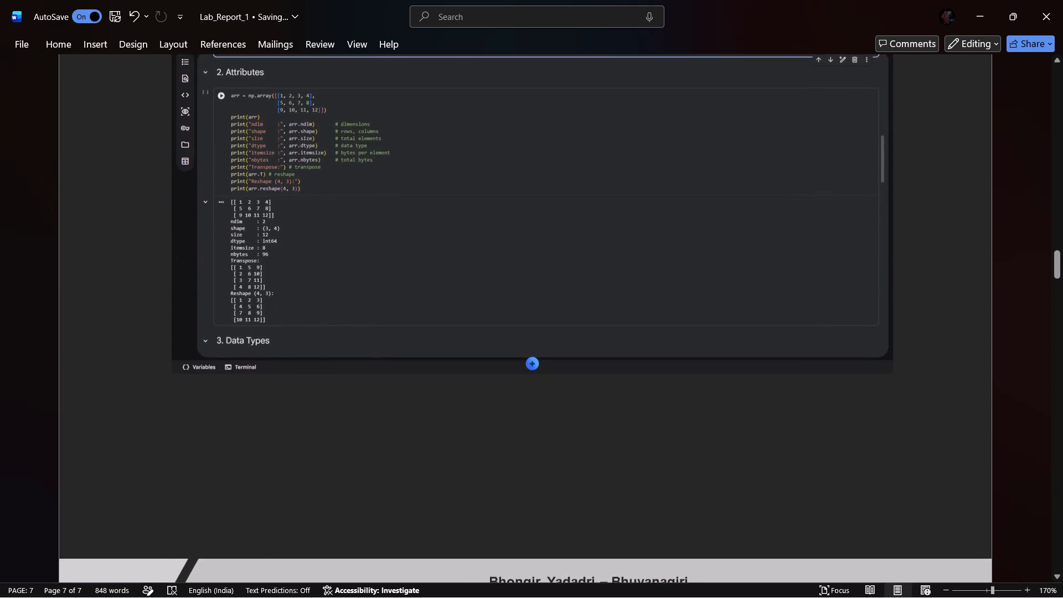
{"action": "scroll", "coordinate": [360, 190], "scroll_direction": "down", "scroll_amount": 6}
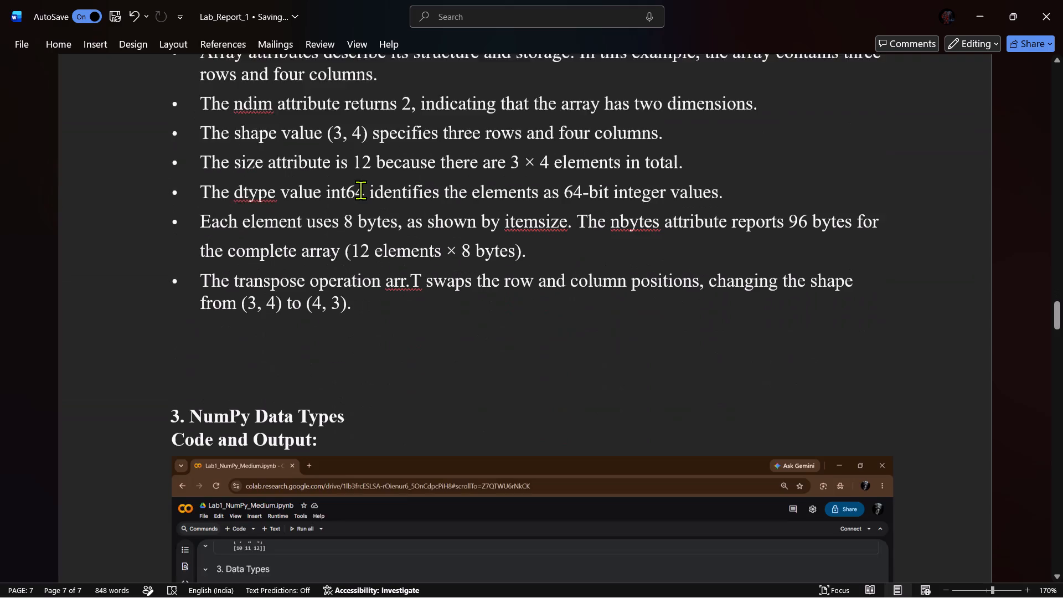
{"action": "scroll", "coordinate": [360, 190], "scroll_direction": "down", "scroll_amount": 3}
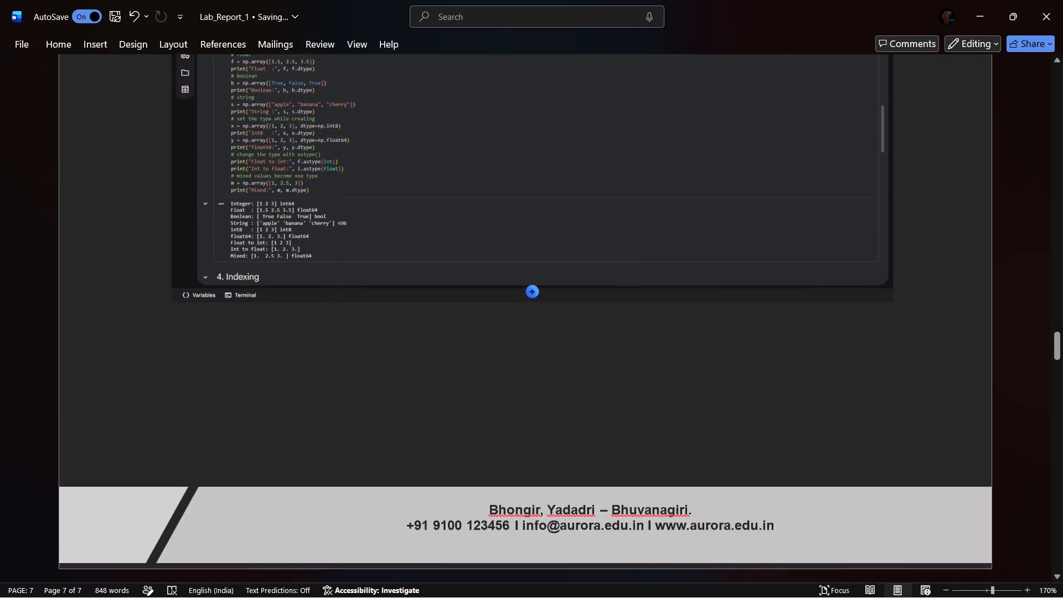
{"action": "scroll", "coordinate": [357, 149], "scroll_direction": "down", "scroll_amount": 6}
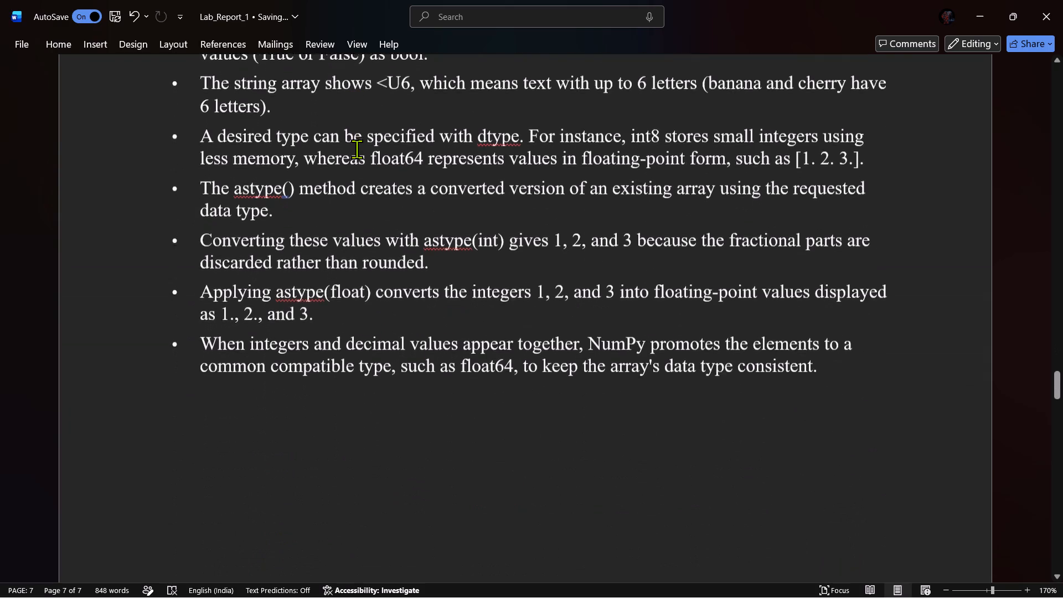
{"action": "scroll", "coordinate": [357, 149], "scroll_direction": "down", "scroll_amount": 5}
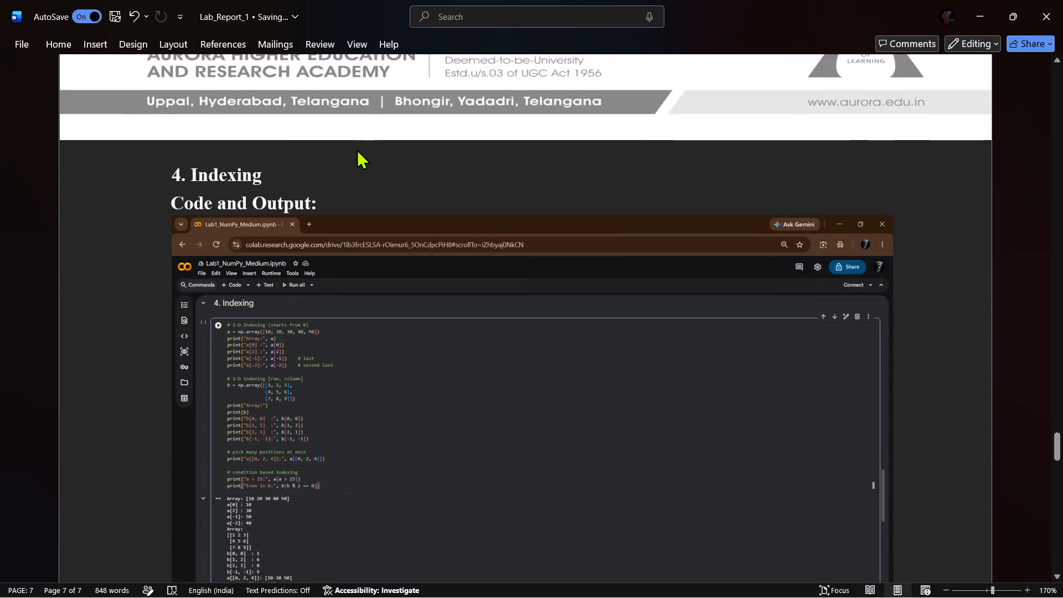
{"action": "scroll", "coordinate": [357, 149], "scroll_direction": "down", "scroll_amount": 2}
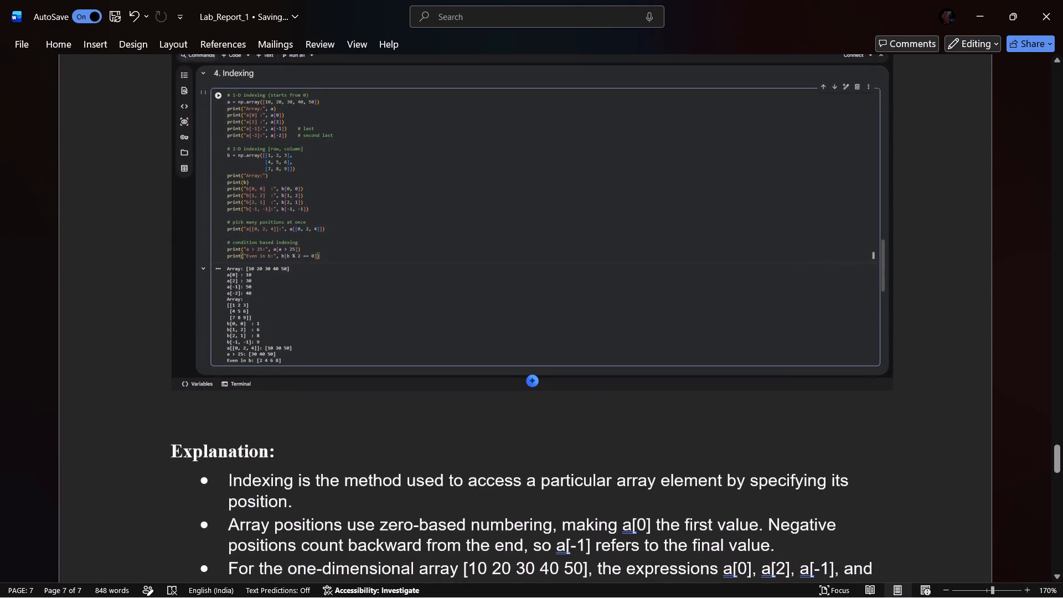
{"action": "scroll", "coordinate": [357, 148], "scroll_direction": "down", "scroll_amount": 6}
Insert the new Colab capture on the blank line under Code and Output of 5. Slicing.
{"action": "left_click", "coordinate": [365, 134]}
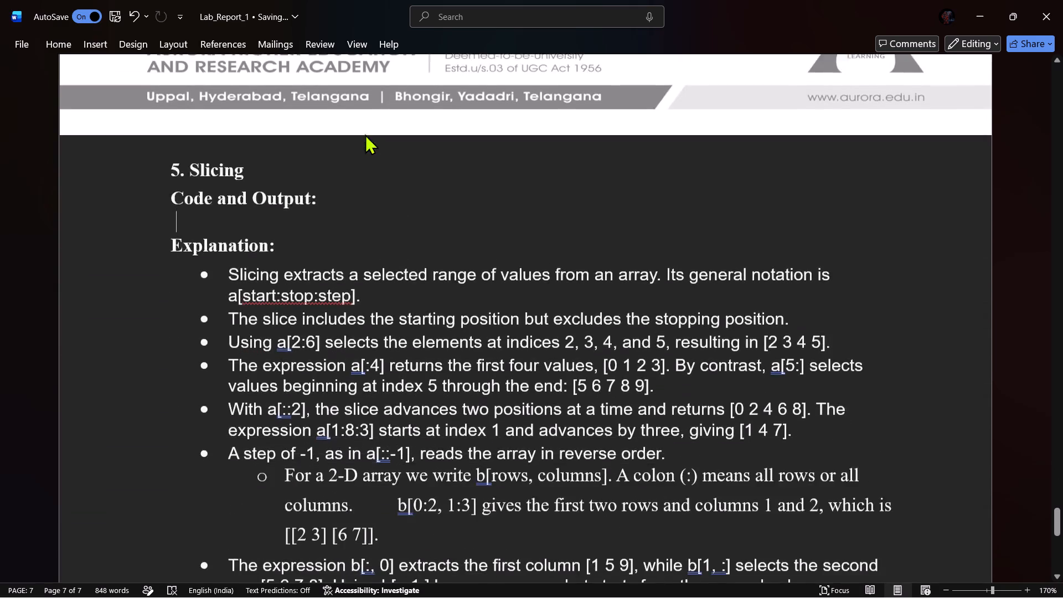
{"action": "scroll", "coordinate": [365, 134], "scroll_direction": "down", "scroll_amount": 1}
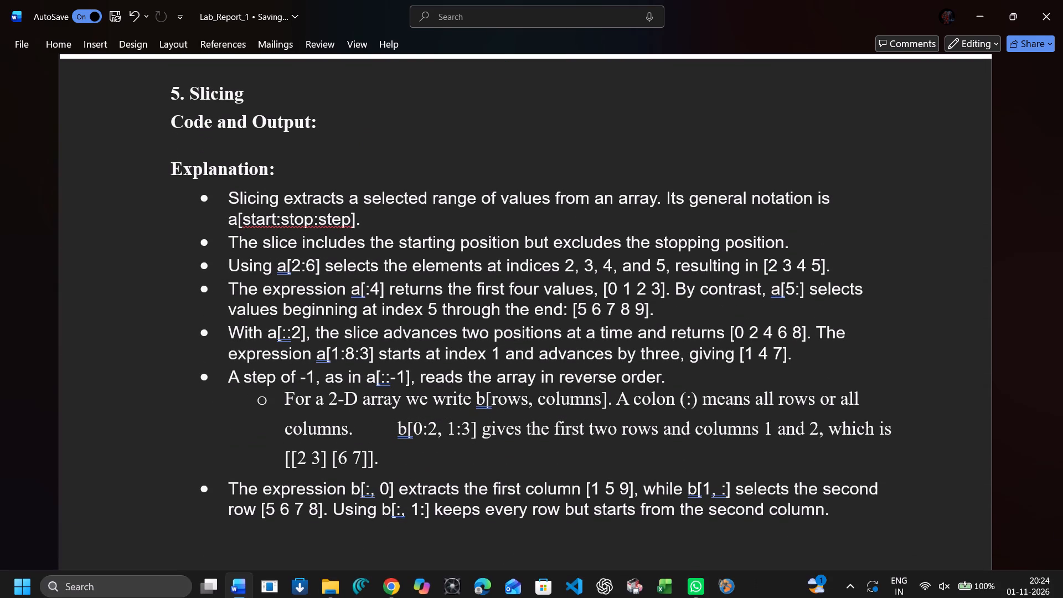
{"action": "key", "text": "ctrl+v"}
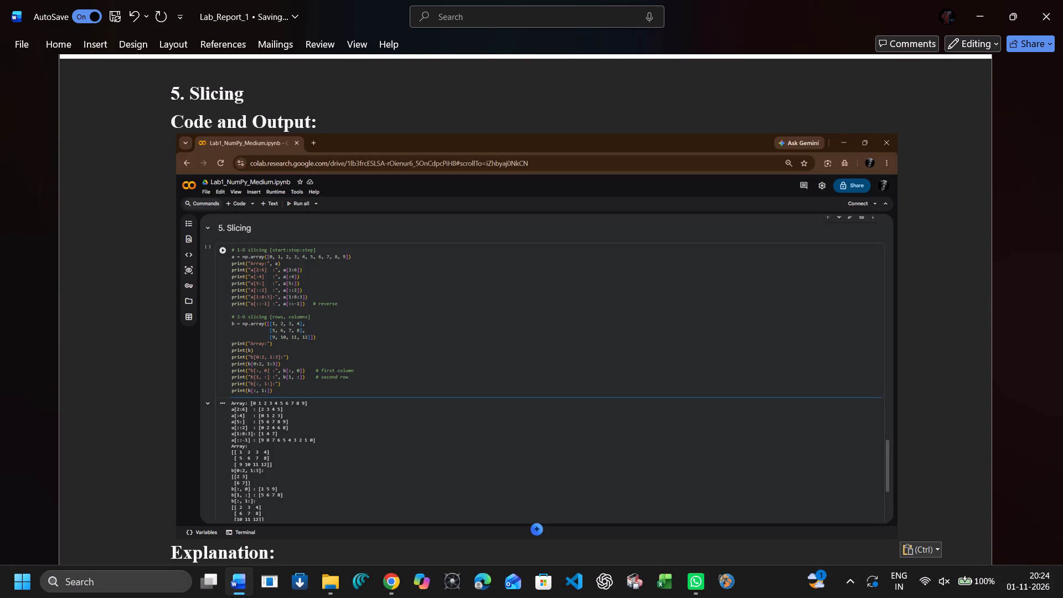
Review the Indexing and Slicing pages up to the document's end, checking how the new captures and explanations are laid out.
{"action": "scroll", "coordinate": [759, 597], "scroll_direction": "down", "scroll_amount": 4}
{"action": "scroll", "coordinate": [555, 446], "scroll_direction": "down", "scroll_amount": 2}
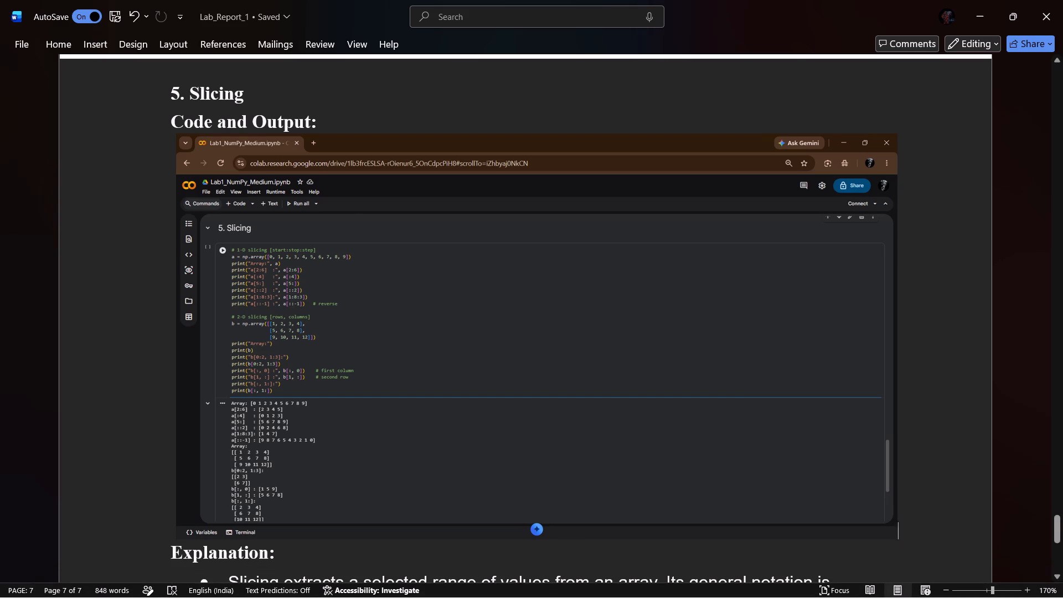
{"action": "scroll", "coordinate": [555, 446], "scroll_direction": "down", "scroll_amount": 4}
{"action": "scroll", "coordinate": [555, 446], "scroll_direction": "up", "scroll_amount": 5}
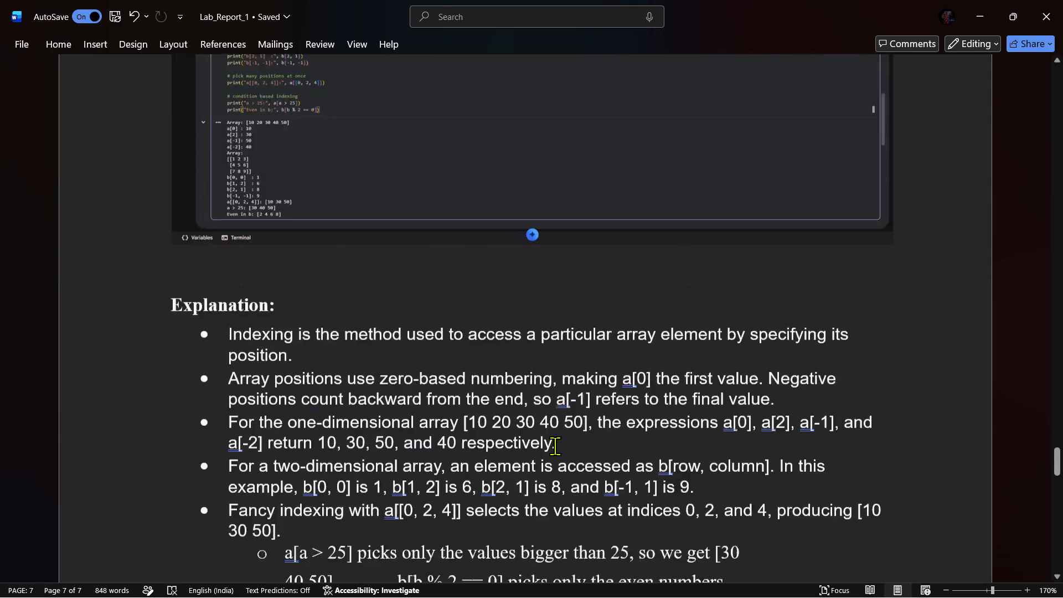
{"action": "scroll", "coordinate": [555, 446], "scroll_direction": "down", "scroll_amount": 11}
{"action": "scroll", "coordinate": [555, 446], "scroll_direction": "up", "scroll_amount": 1}
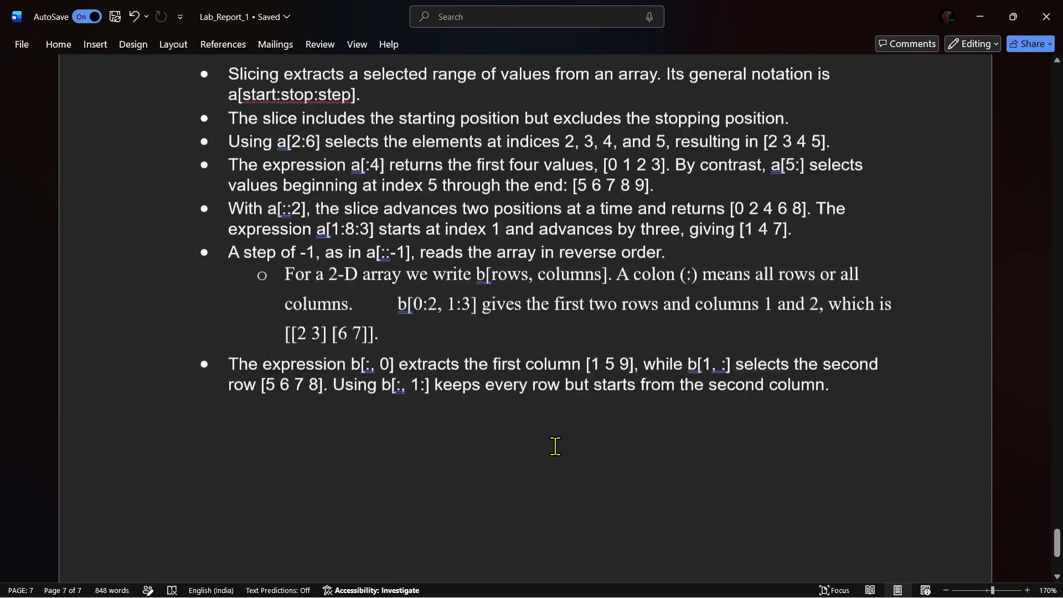
Check the end of 5. Slicing in the report, examining the output capture, the Explanation bullets and the space down to the page footer.
{"action": "scroll", "coordinate": [555, 446], "scroll_direction": "up", "scroll_amount": 2}
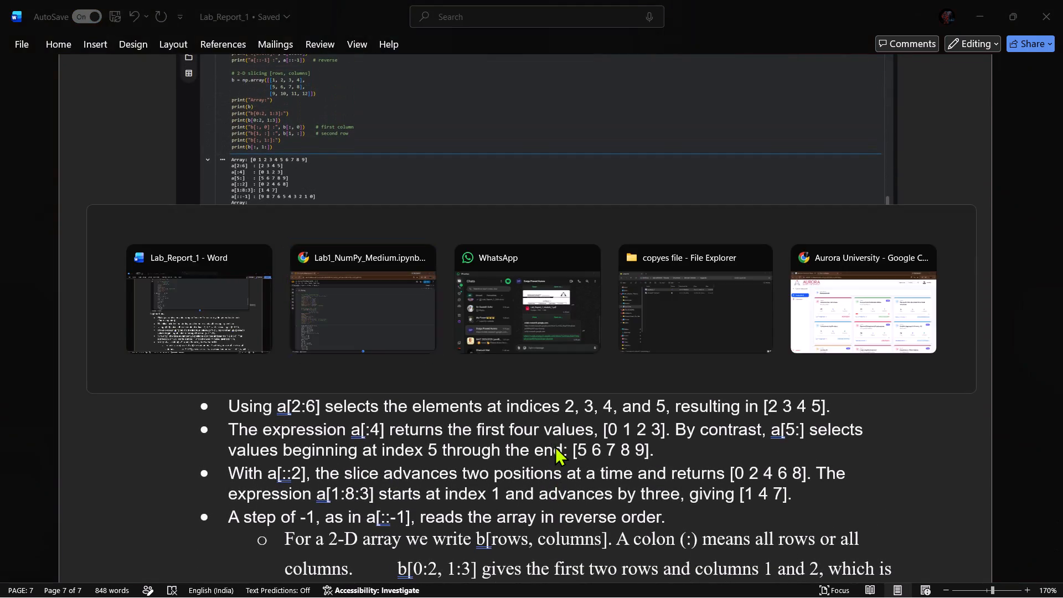
{"action": "scroll", "coordinate": [555, 446], "scroll_direction": "down", "scroll_amount": 1}
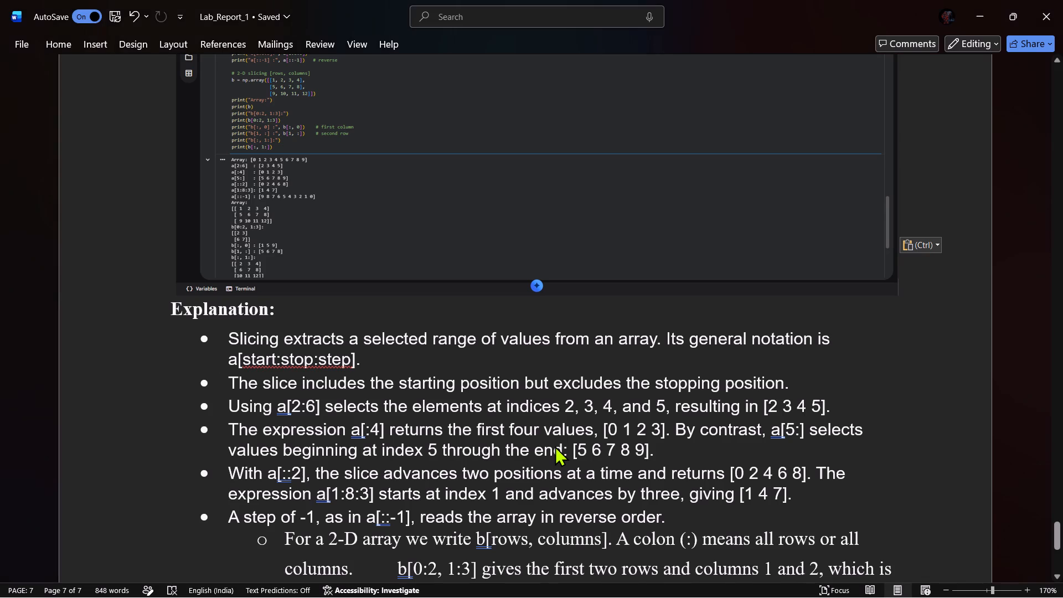
{"action": "scroll", "coordinate": [555, 446], "scroll_direction": "down", "scroll_amount": 9}
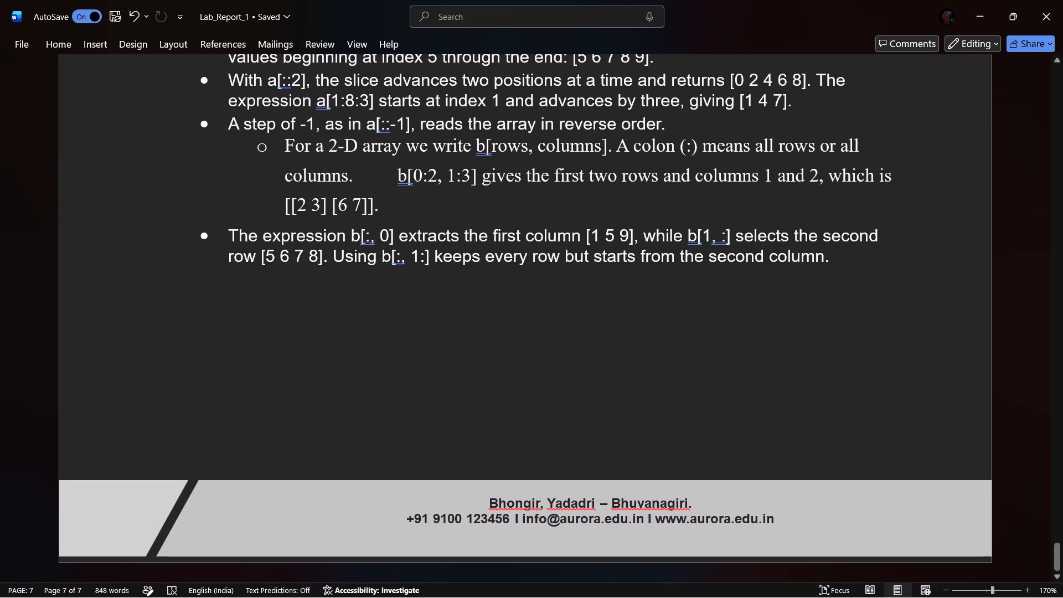
{"action": "scroll", "coordinate": [0, 334], "scroll_direction": "down", "scroll_amount": 9}
{"action": "scroll", "coordinate": [0, 334], "scroll_direction": "up", "scroll_amount": 5}
{"action": "scroll", "coordinate": [0, 334], "scroll_direction": "down", "scroll_amount": 3}
{"action": "scroll", "coordinate": [0, 334], "scroll_direction": "up", "scroll_amount": 3}
{"action": "scroll", "coordinate": [0, 334], "scroll_direction": "down", "scroll_amount": 9}
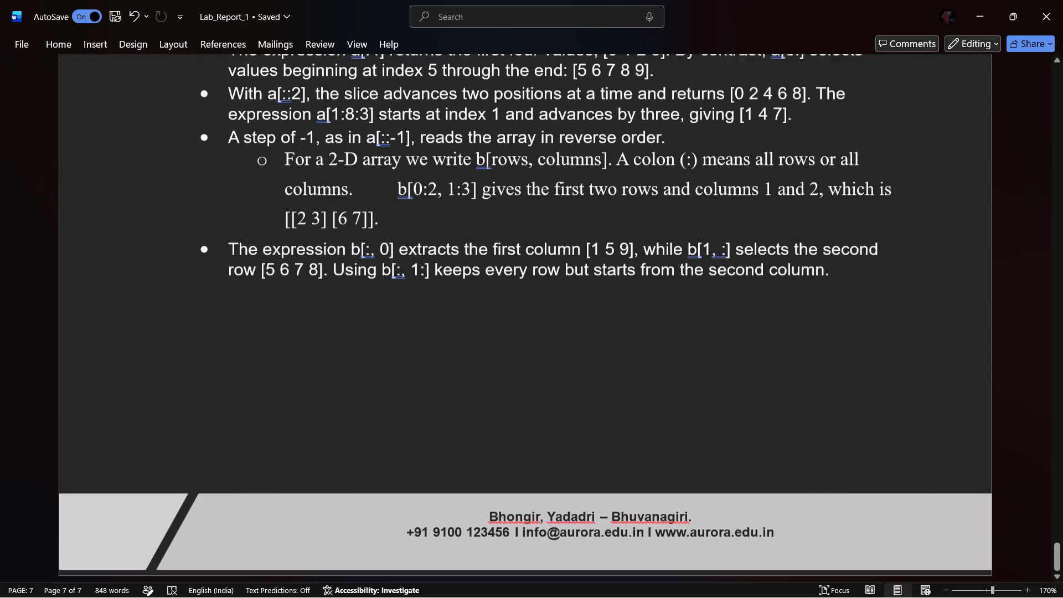
{"action": "scroll", "coordinate": [0, 334], "scroll_direction": "down", "scroll_amount": 17}
{"action": "scroll", "coordinate": [0, 334], "scroll_direction": "down", "scroll_amount": 5}
{"action": "scroll", "coordinate": [0, 334], "scroll_direction": "up", "scroll_amount": 1}
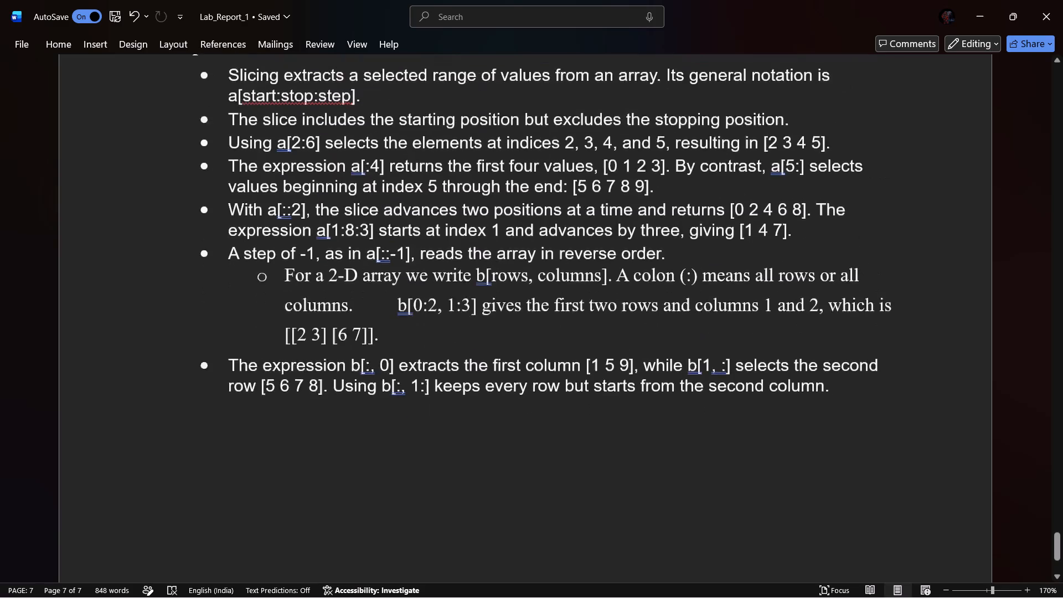
{"action": "scroll", "coordinate": [0, 334], "scroll_direction": "up", "scroll_amount": 1}
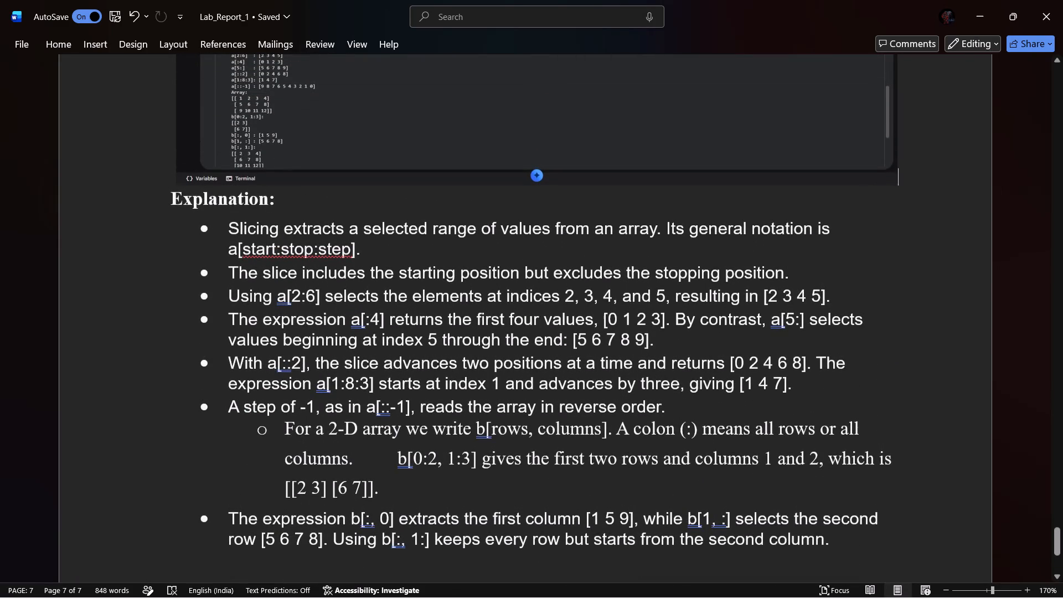
{"action": "scroll", "coordinate": [0, 334], "scroll_direction": "up", "scroll_amount": 1}
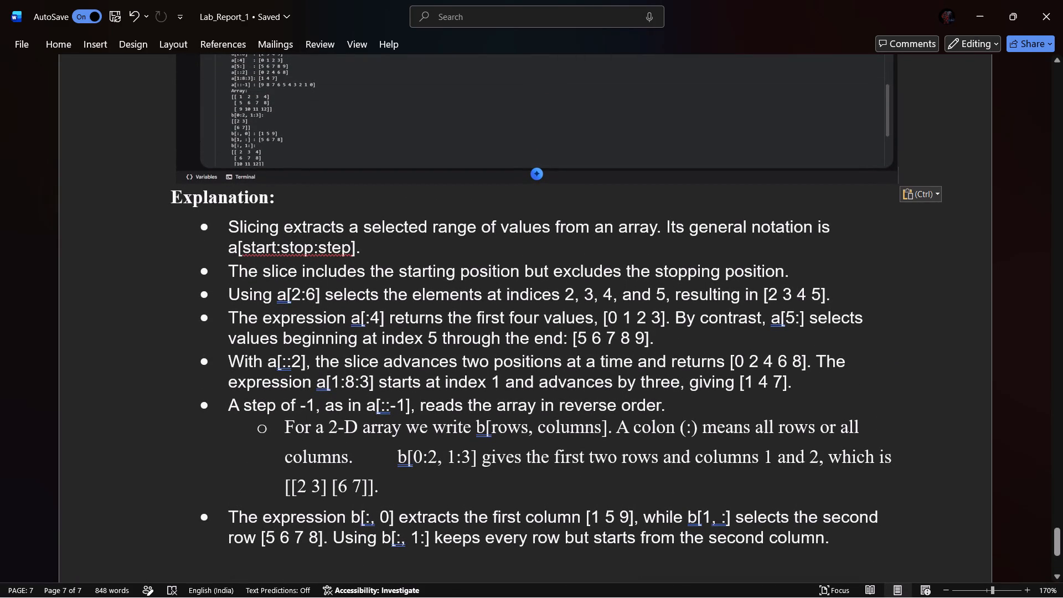
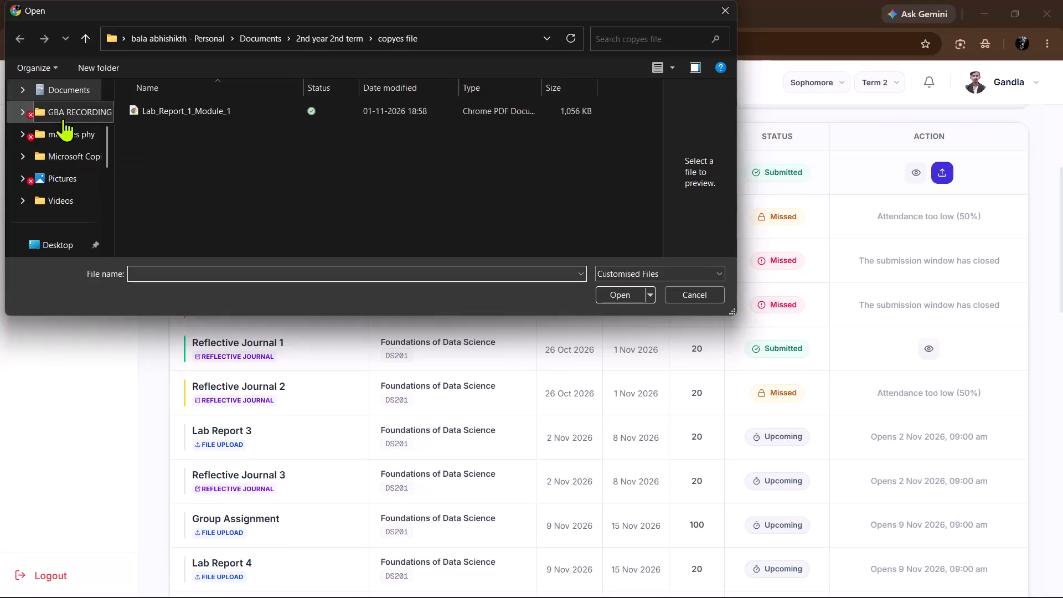
Upload the Lab_Report_1 PDF from the Foundation of Data Science folder in 2nd year 2nd term as the Lab Report 1 submission.
{"action": "left_click", "coordinate": [339, 39]}
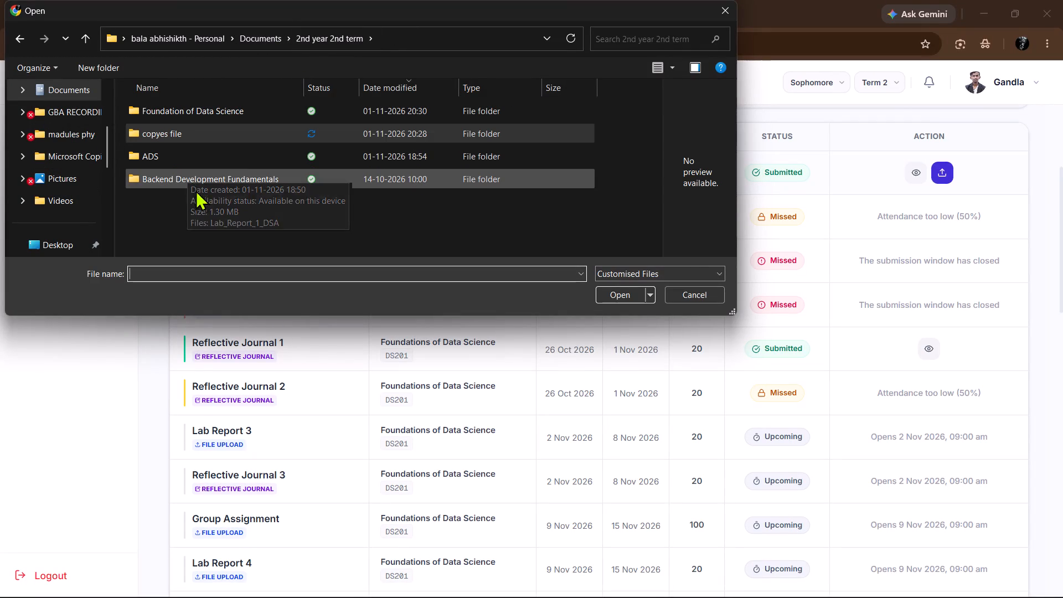
{"action": "left_click", "coordinate": [202, 112]}
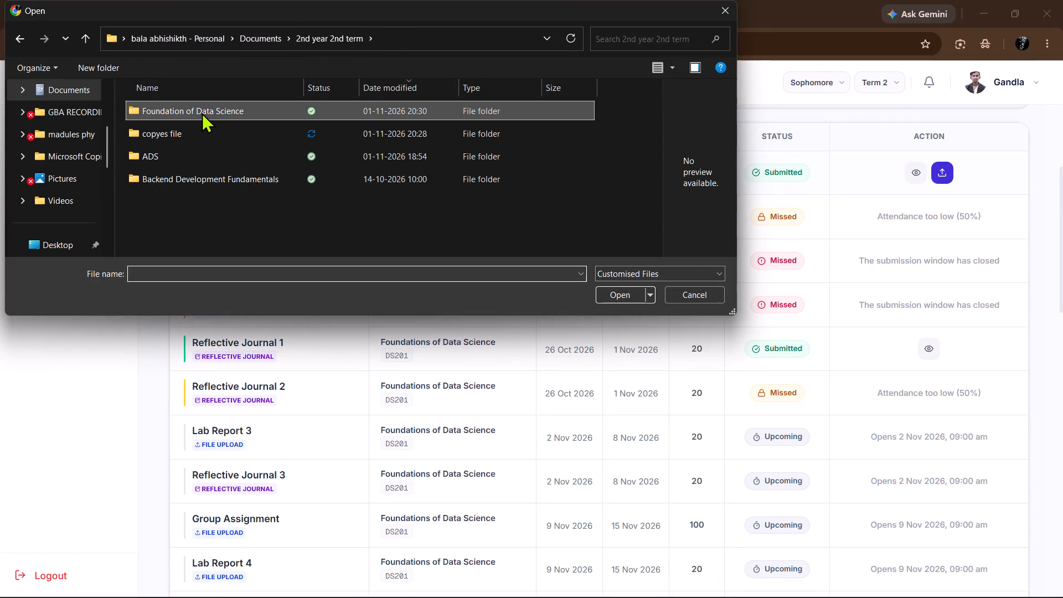
{"action": "double_click", "coordinate": [202, 112]}
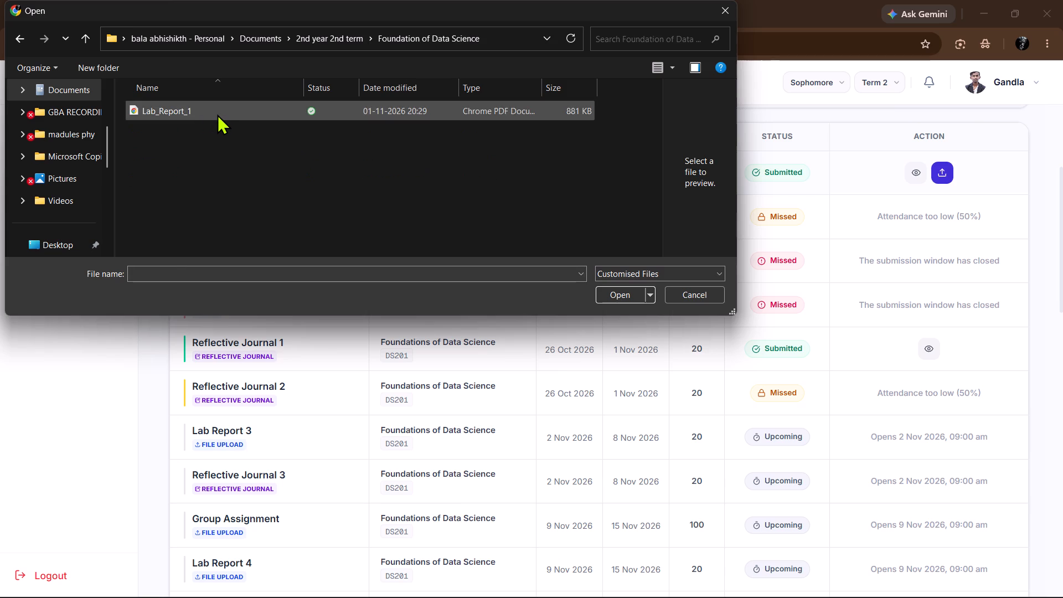
{"action": "double_click", "coordinate": [217, 114]}
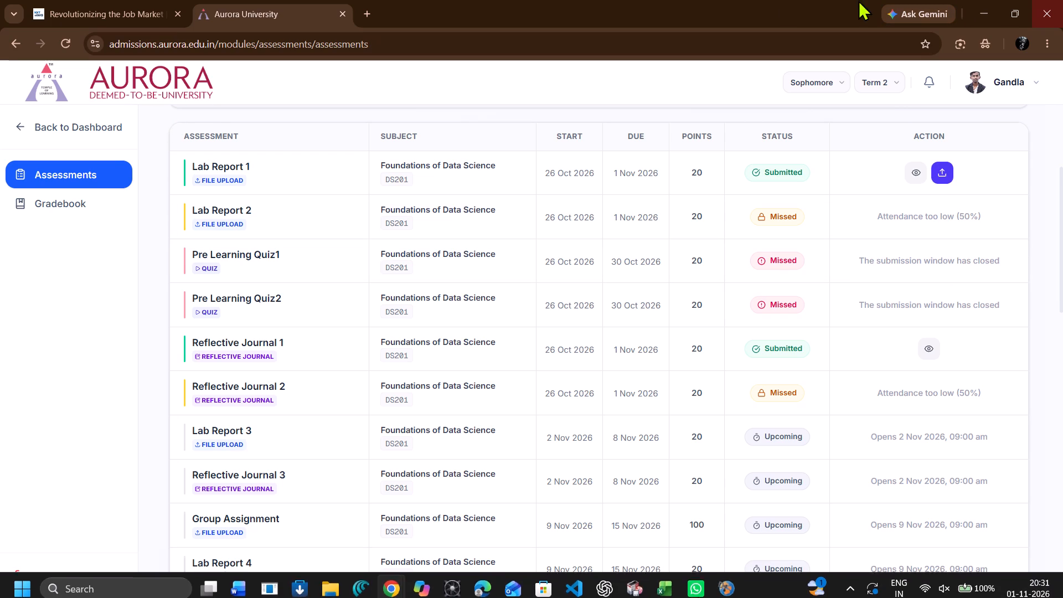
View the submitted Lab Report 1 PDF and review its pages, checking the title table, captures, explanations and page breaks across sections 1 to 5.
{"action": "left_click", "coordinate": [919, 171]}
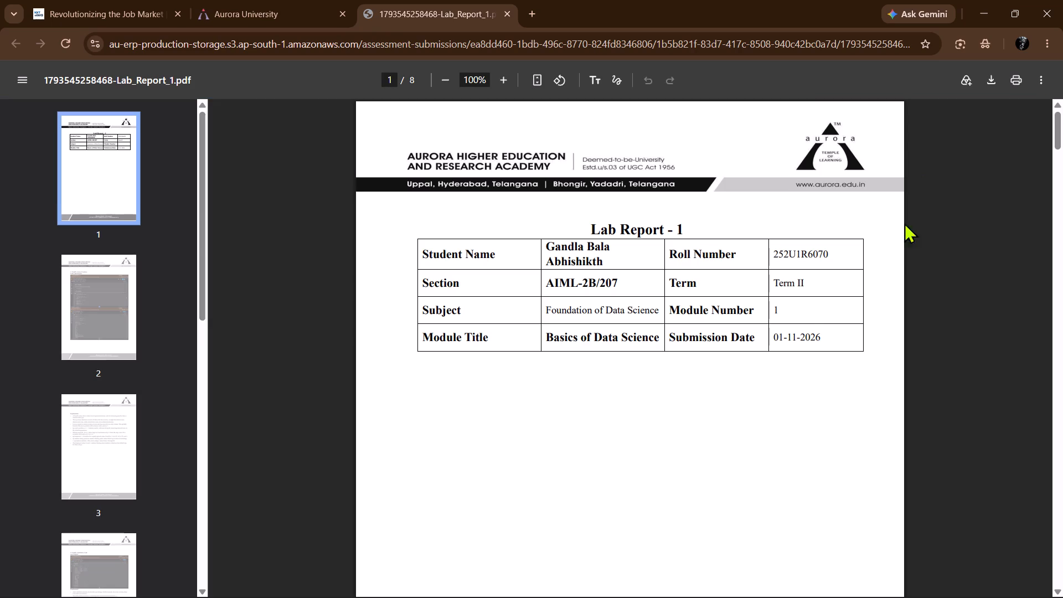
{"action": "scroll", "coordinate": [693, 313], "scroll_direction": "down", "scroll_amount": 13}
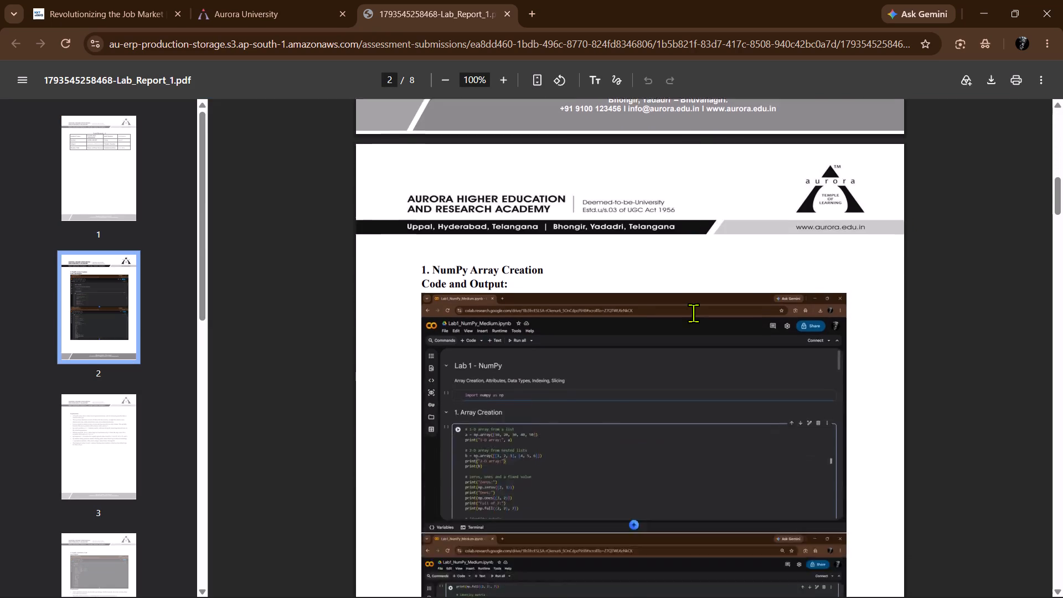
{"action": "scroll", "coordinate": [693, 313], "scroll_direction": "down", "scroll_amount": 9}
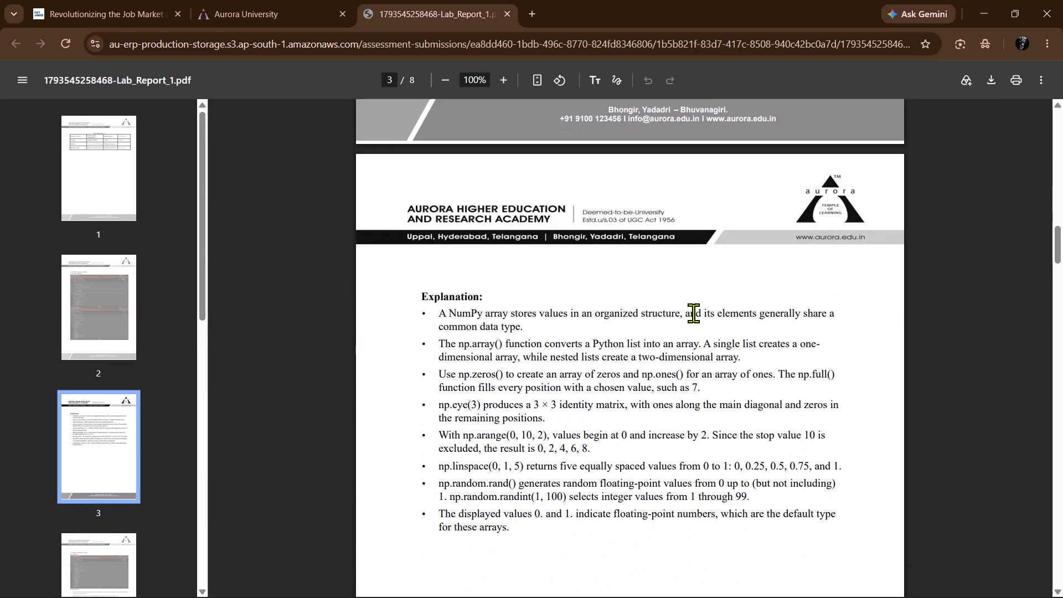
{"action": "scroll", "coordinate": [693, 313], "scroll_direction": "up", "scroll_amount": 13}
{"action": "scroll", "coordinate": [693, 313], "scroll_direction": "down", "scroll_amount": 9}
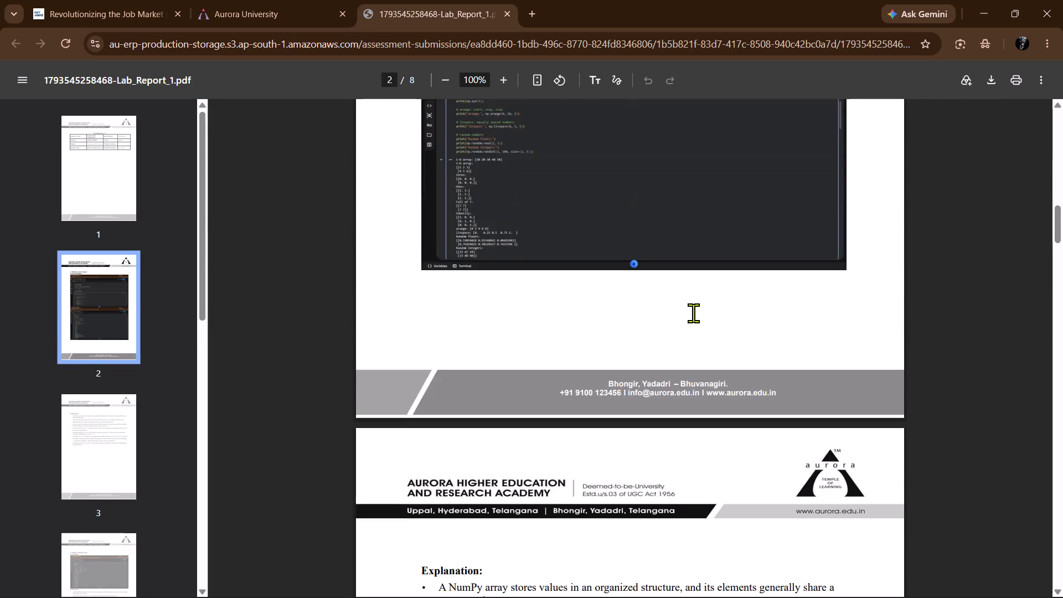
{"action": "scroll", "coordinate": [693, 313], "scroll_direction": "down", "scroll_amount": 19}
{"action": "scroll", "coordinate": [693, 313], "scroll_direction": "down", "scroll_amount": 6}
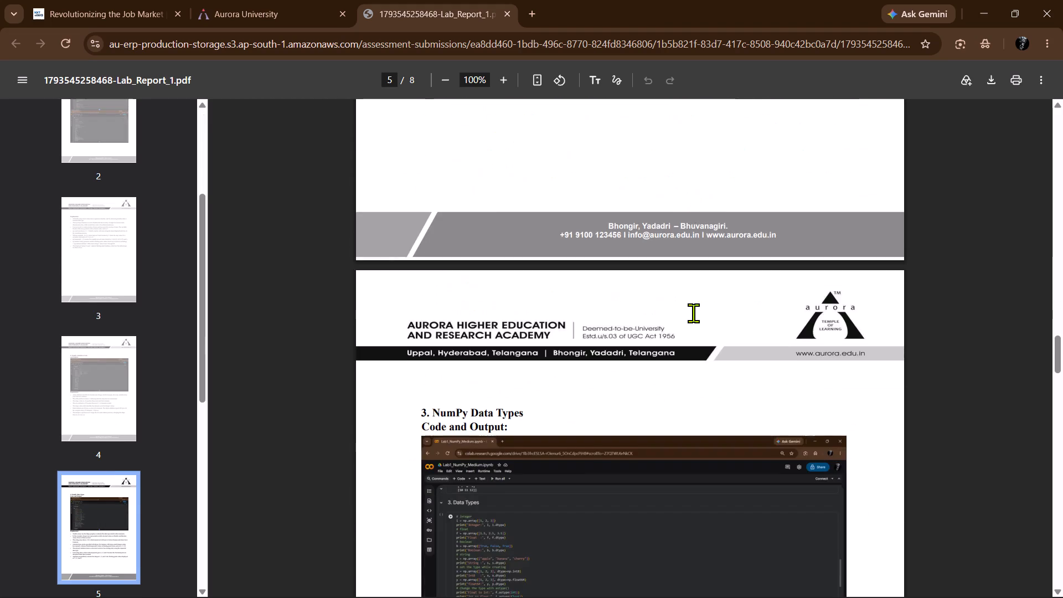
{"action": "scroll", "coordinate": [693, 313], "scroll_direction": "down", "scroll_amount": 18}
{"action": "scroll", "coordinate": [693, 313], "scroll_direction": "down", "scroll_amount": 7}
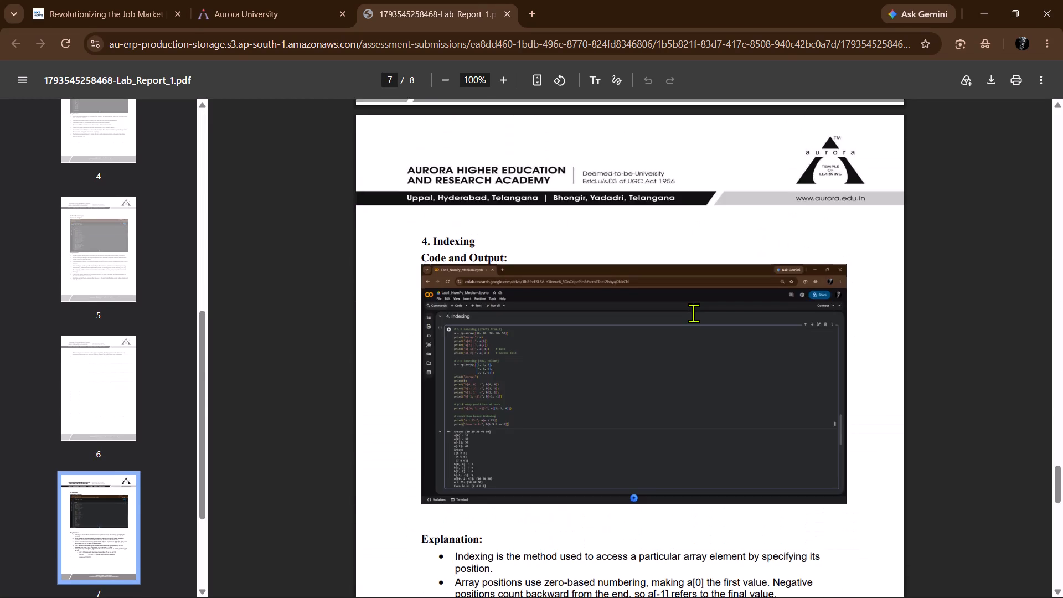
{"action": "scroll", "coordinate": [693, 313], "scroll_direction": "down", "scroll_amount": 20}
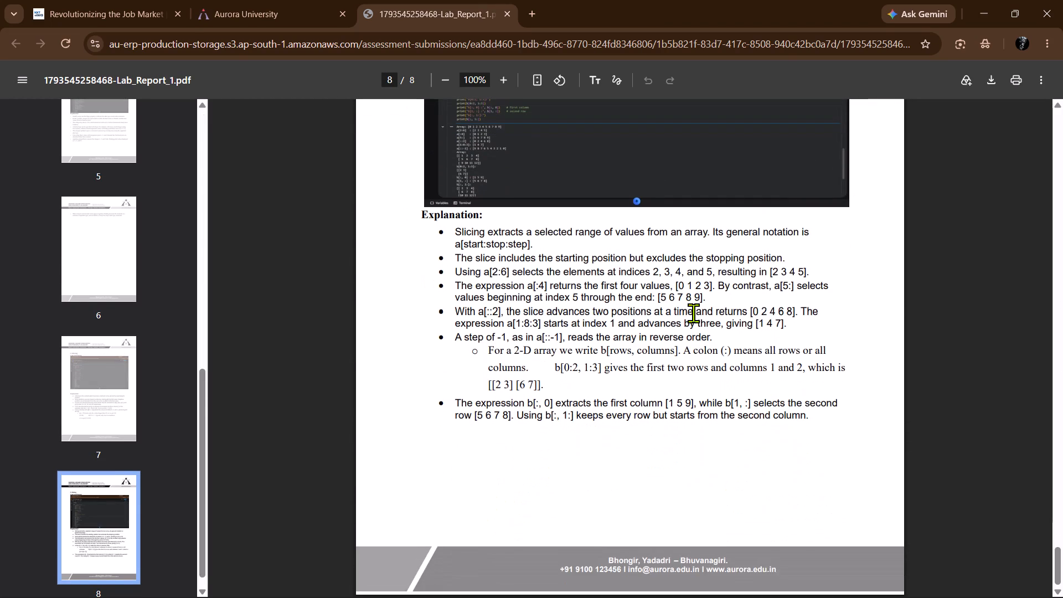
{"action": "scroll", "coordinate": [693, 313], "scroll_direction": "down", "scroll_amount": 6}
{"action": "scroll", "coordinate": [693, 313], "scroll_direction": "up", "scroll_amount": 15}
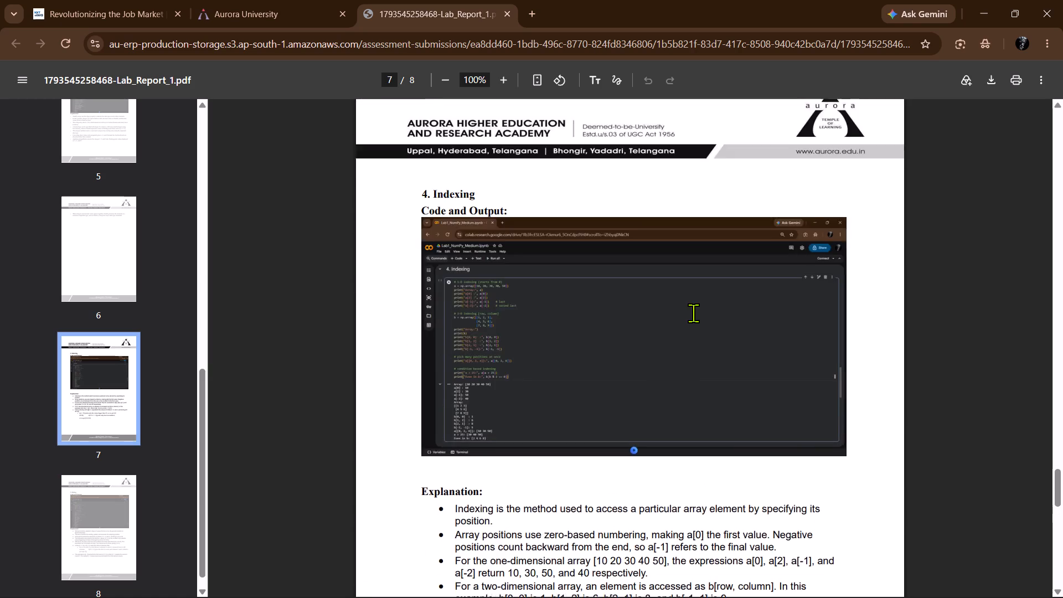
{"action": "scroll", "coordinate": [693, 313], "scroll_direction": "up", "scroll_amount": 14}
{"action": "right_click", "coordinate": [693, 313]}
{"action": "scroll", "coordinate": [693, 313], "scroll_direction": "up", "scroll_amount": 2}
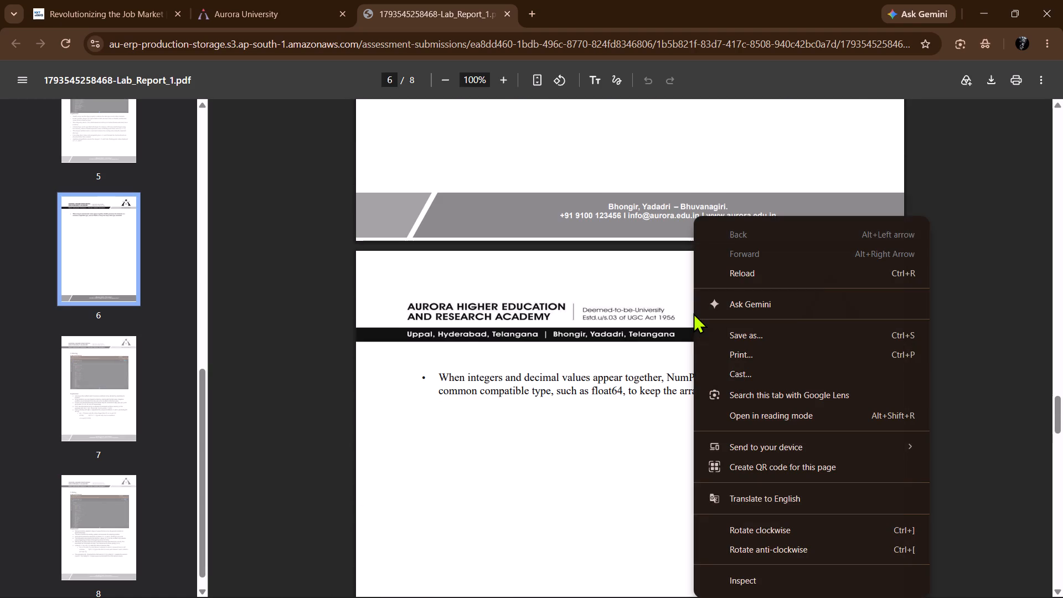
{"action": "scroll", "coordinate": [693, 313], "scroll_direction": "up", "scroll_amount": 2}
{"action": "left_click", "coordinate": [642, 275]}
{"action": "scroll", "coordinate": [642, 275], "scroll_direction": "up", "scroll_amount": 3}
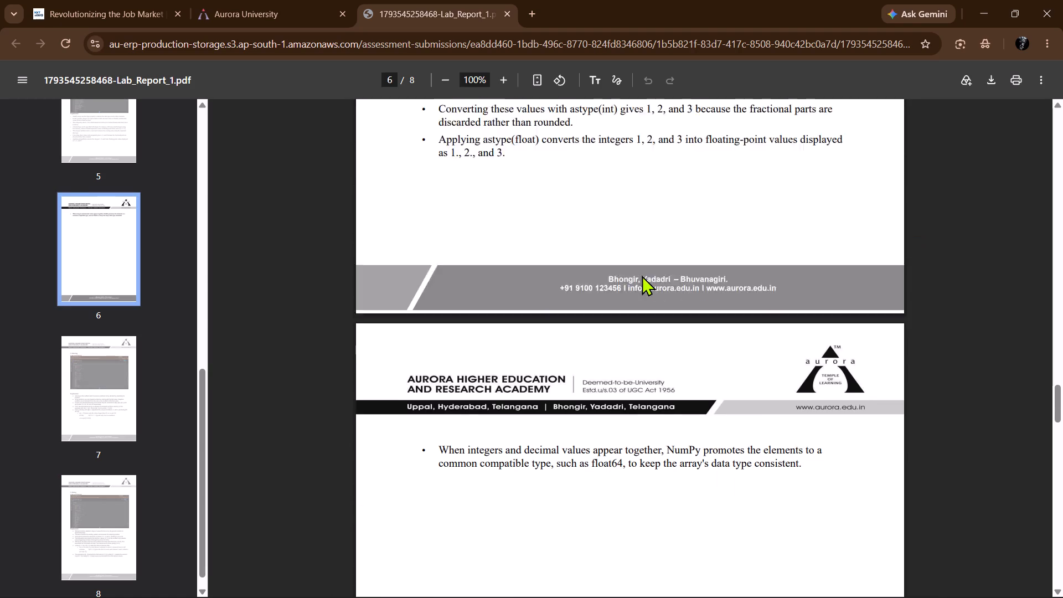
{"action": "scroll", "coordinate": [642, 275], "scroll_direction": "up", "scroll_amount": 10}
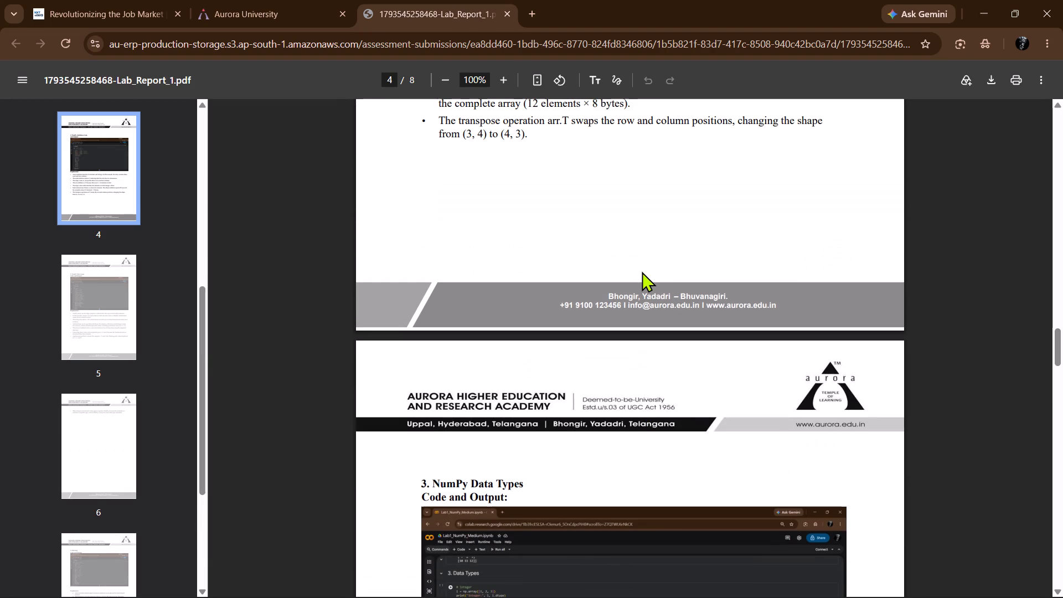
{"action": "left_click_drag", "start_coordinate": [644, 272], "coordinate": [687, 329]}
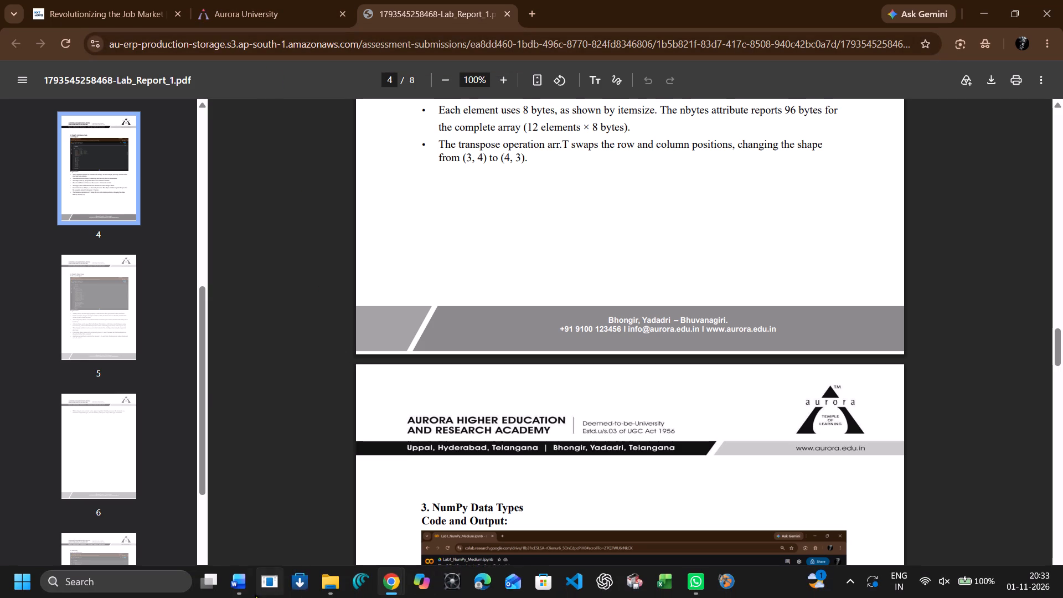
Switch to Word and open the file management view for the Lab_Report_1 document.
{"action": "left_click", "coordinate": [236, 589]}
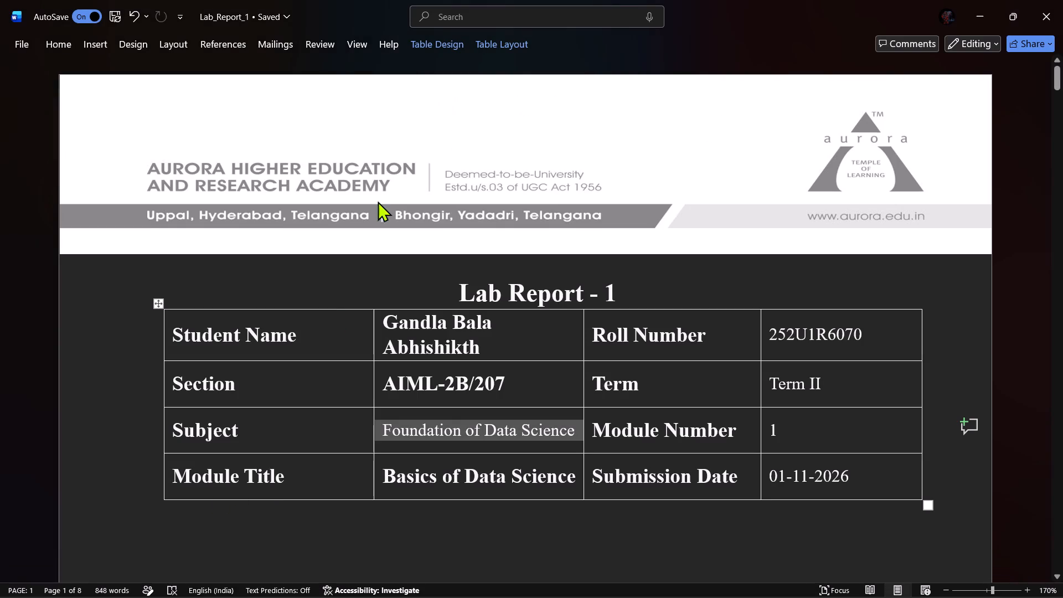
{"action": "left_click", "coordinate": [27, 42]}
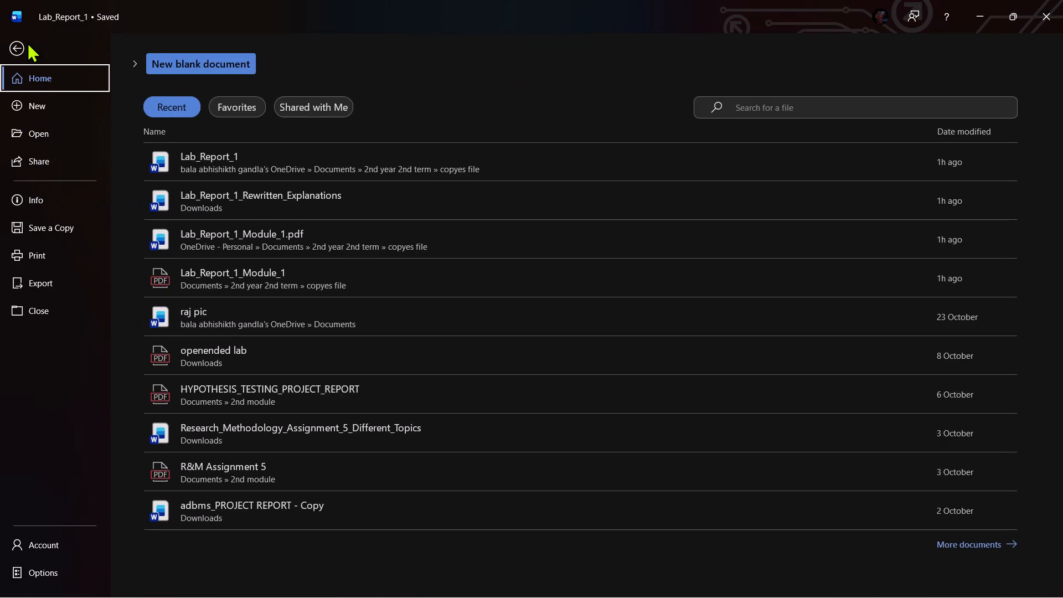